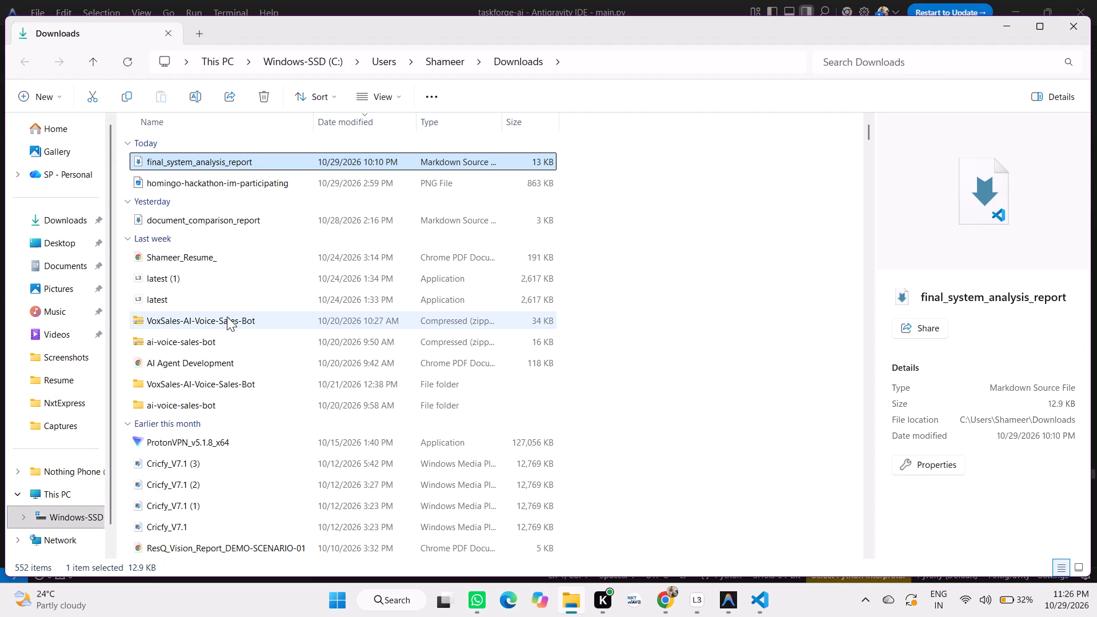
pyautogui.click(71, 225)
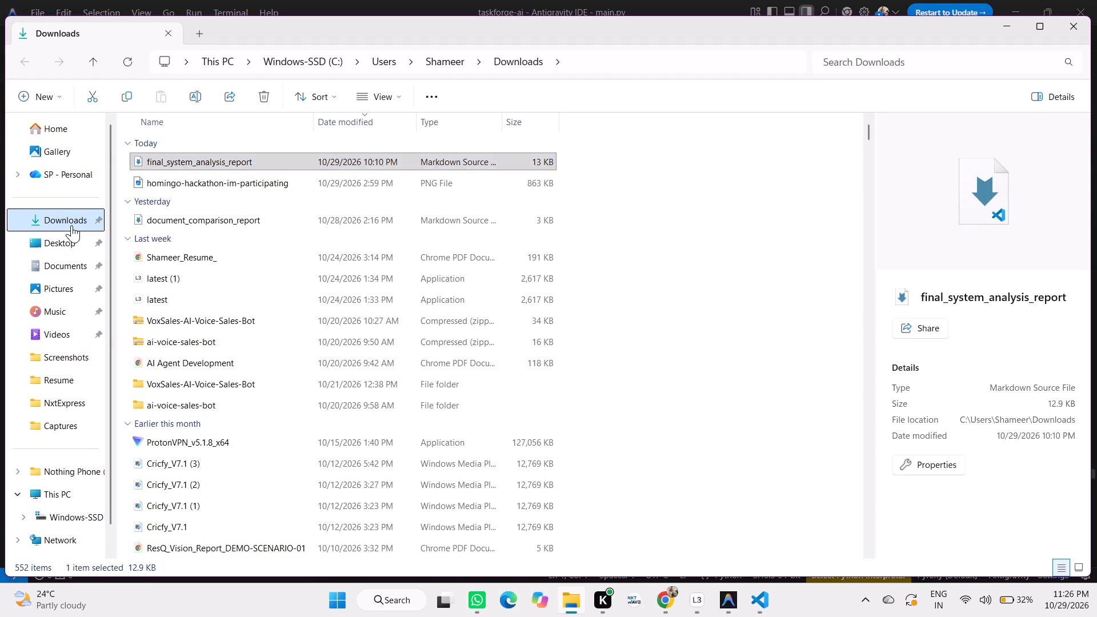
pyautogui.scroll(-11, 414, 372)
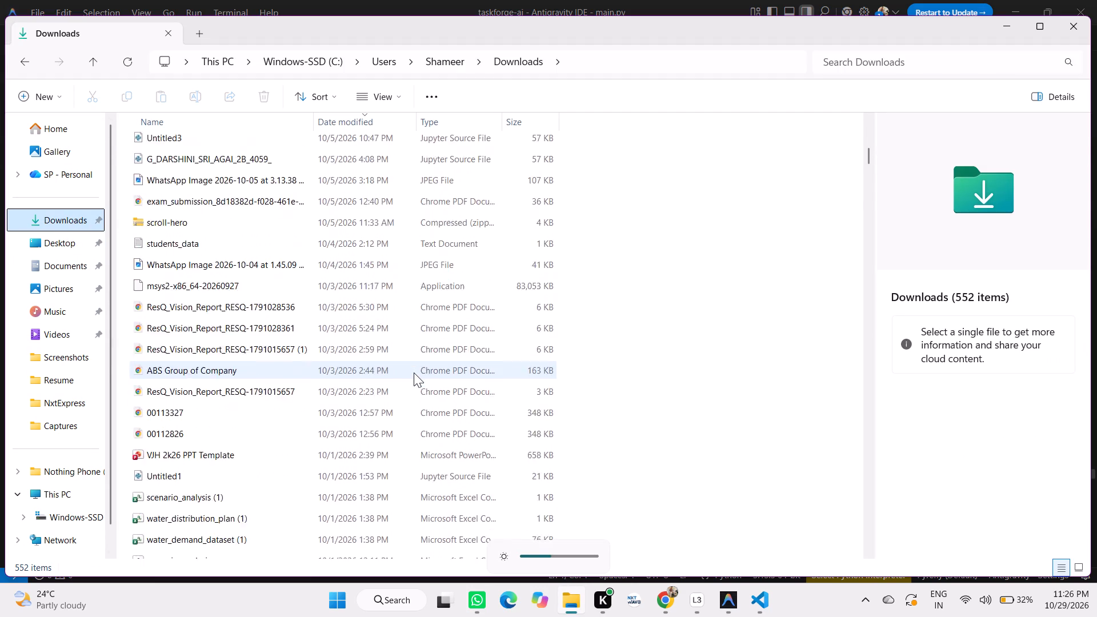
pyautogui.scroll(-17, 414, 372)
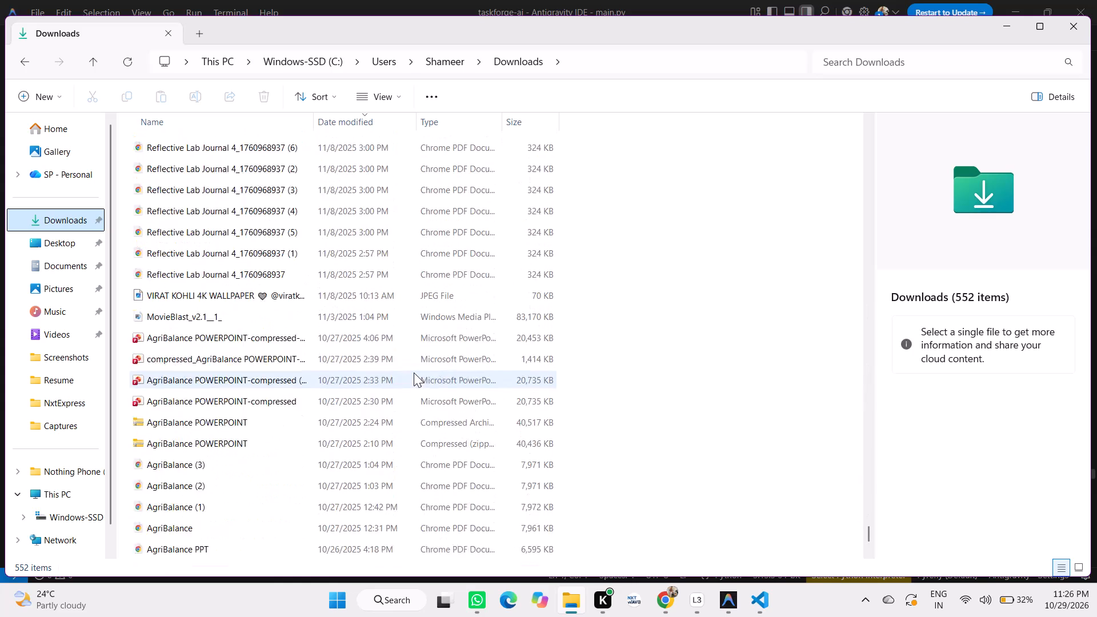
pyautogui.scroll(-1, 414, 372)
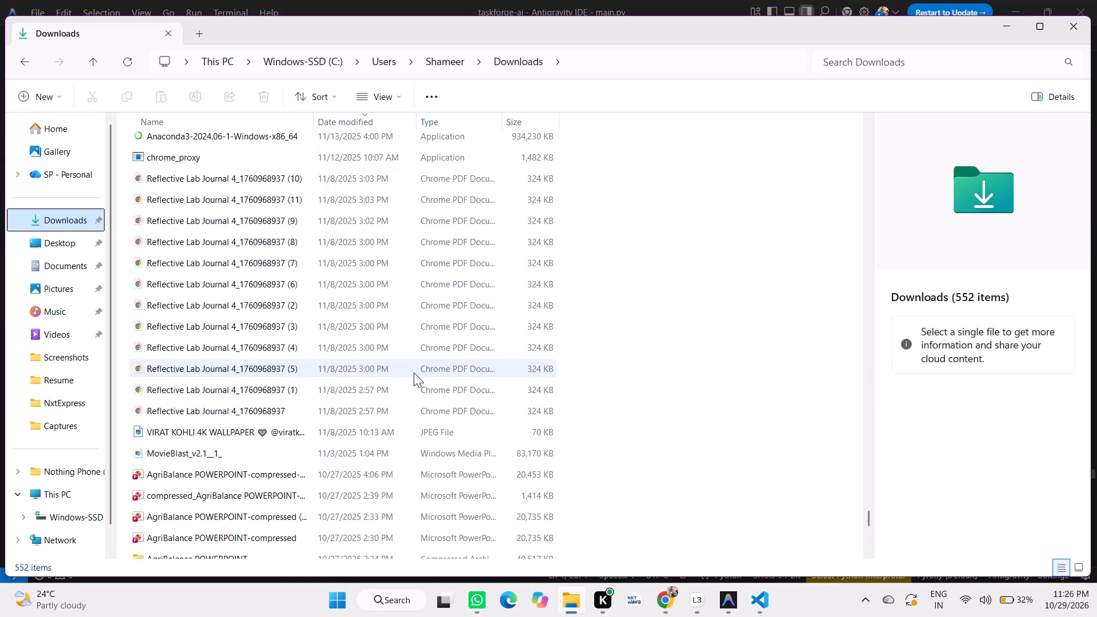
pyautogui.scroll(-1, 385, 404)
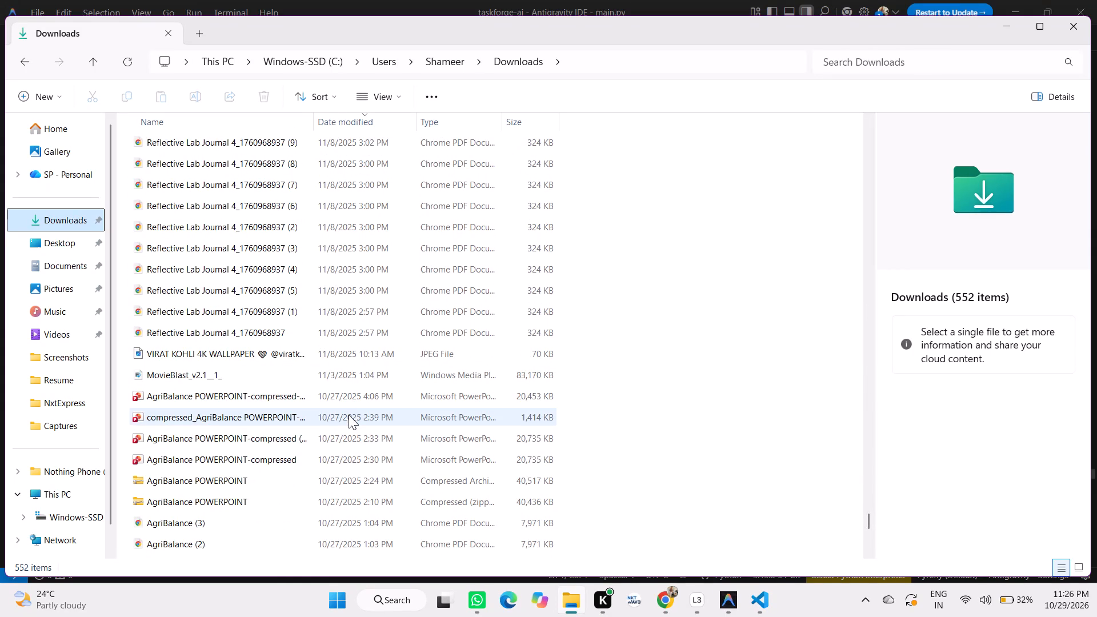
pyautogui.doubleClick(349, 415)
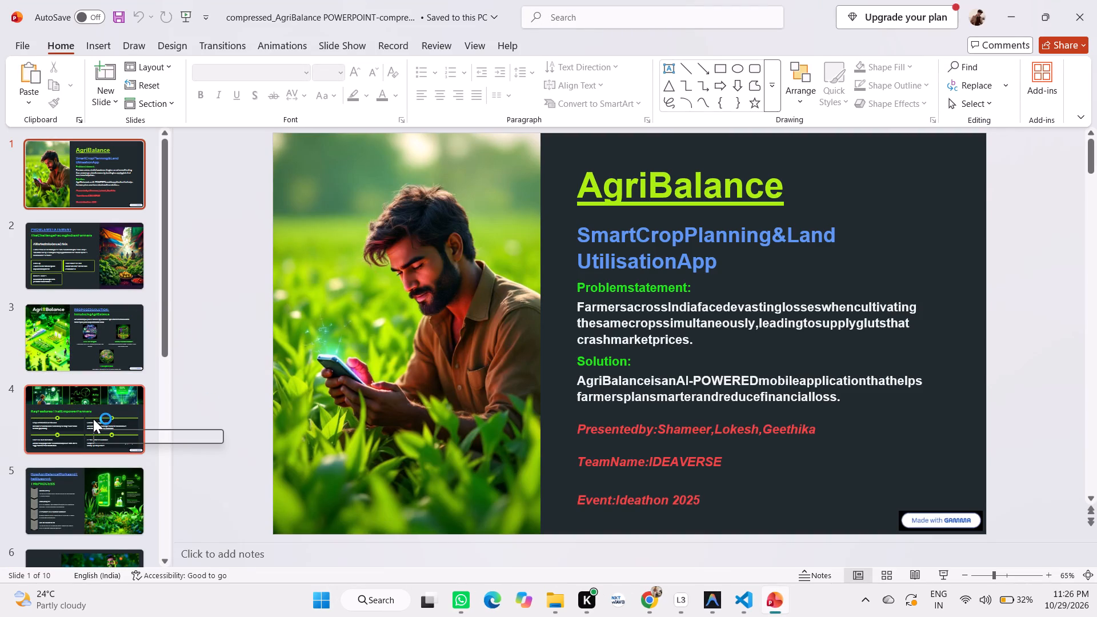
pyautogui.click(51, 269)
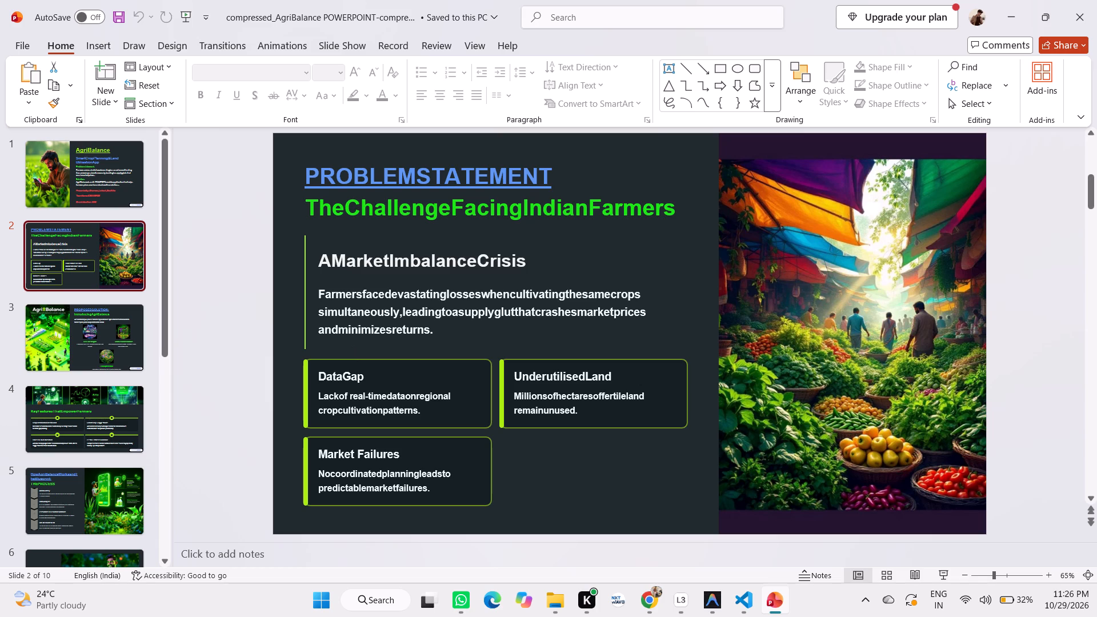
pyautogui.click(1096, 1)
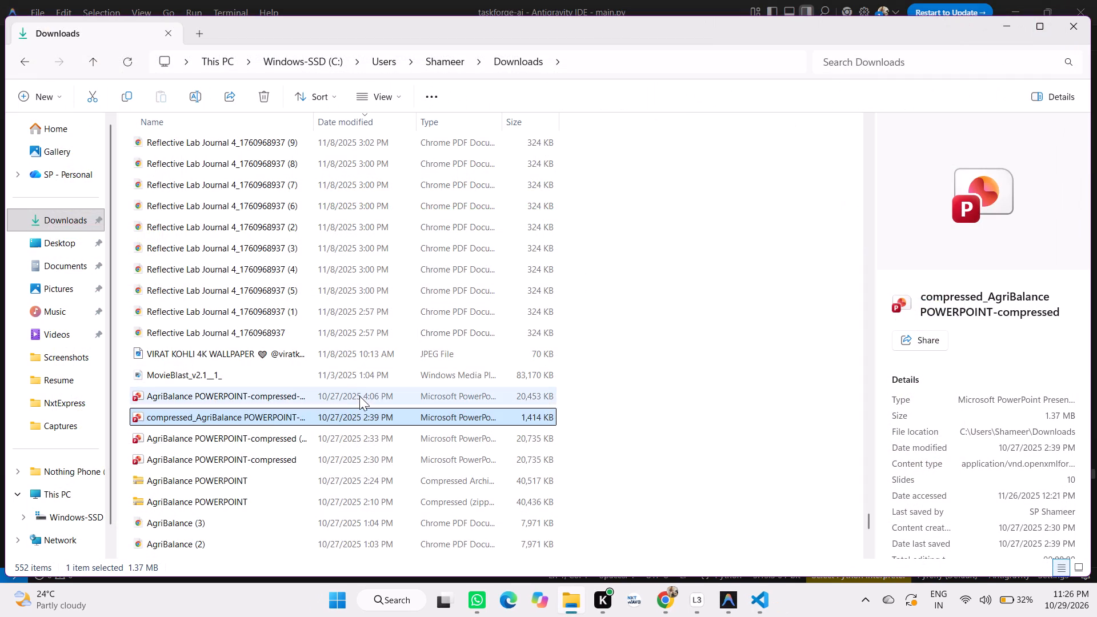
# Open AgriBalance PPT.pdf from the Downloads folder and read page 2 about the challenge facing Indian farmers.
pyautogui.scroll(-1, 334, 489)
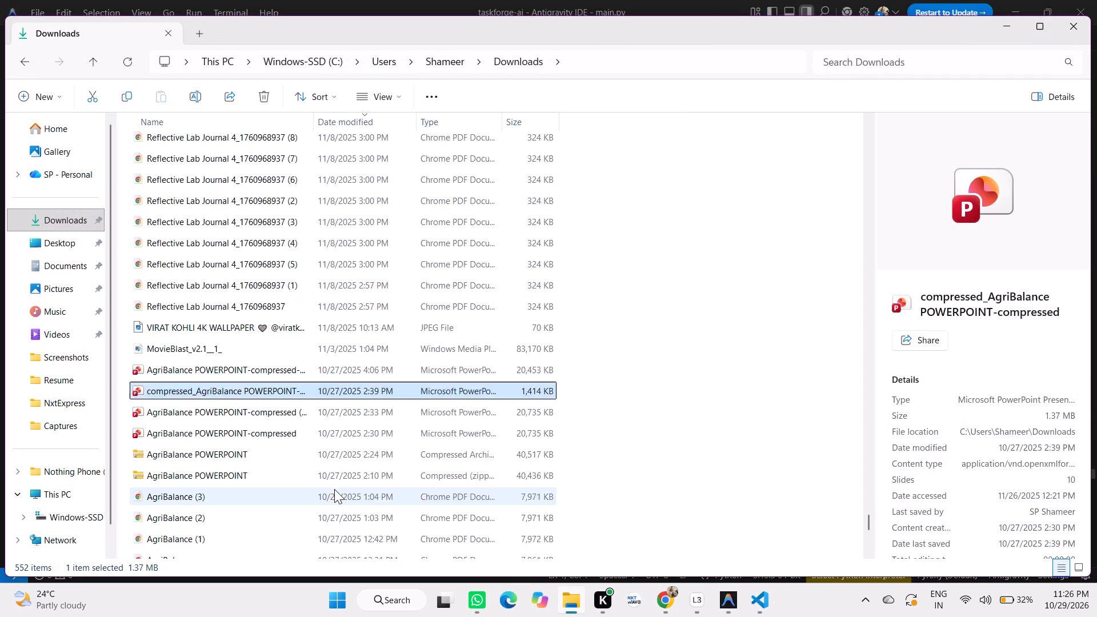
pyautogui.scroll(-1, 334, 489)
pyautogui.doubleClick(263, 470)
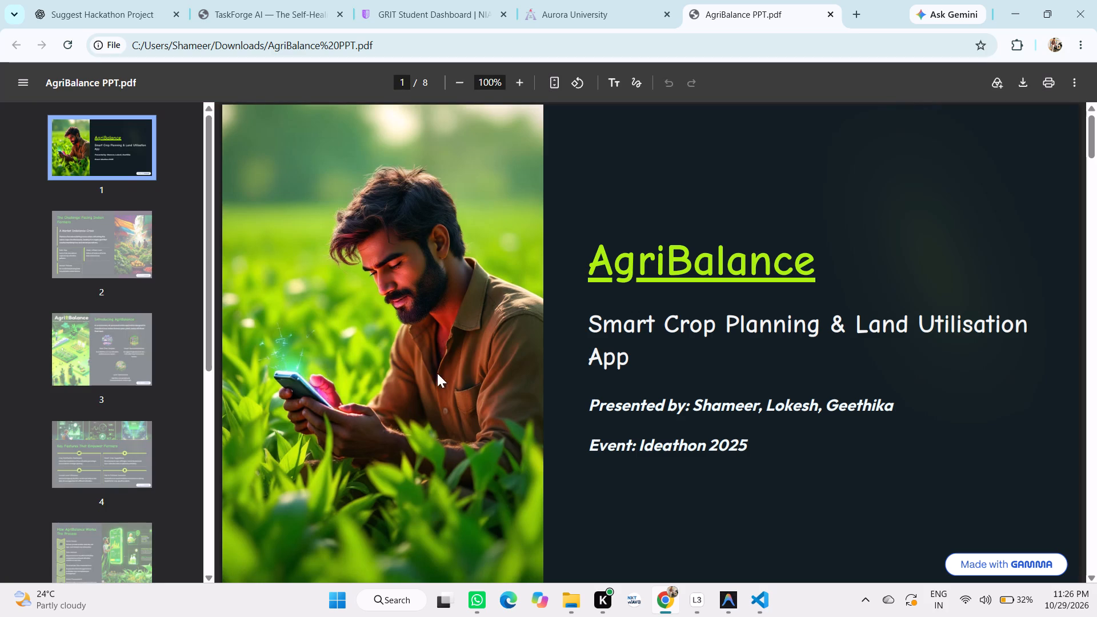
pyautogui.click(71, 249)
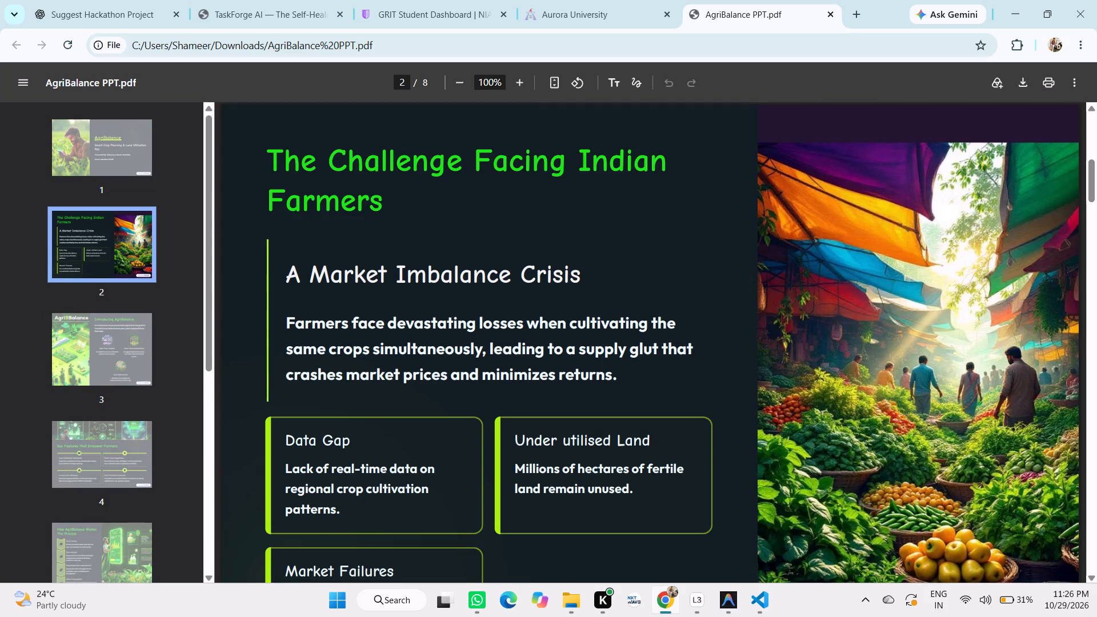
pyautogui.scroll(-2, 409, 362)
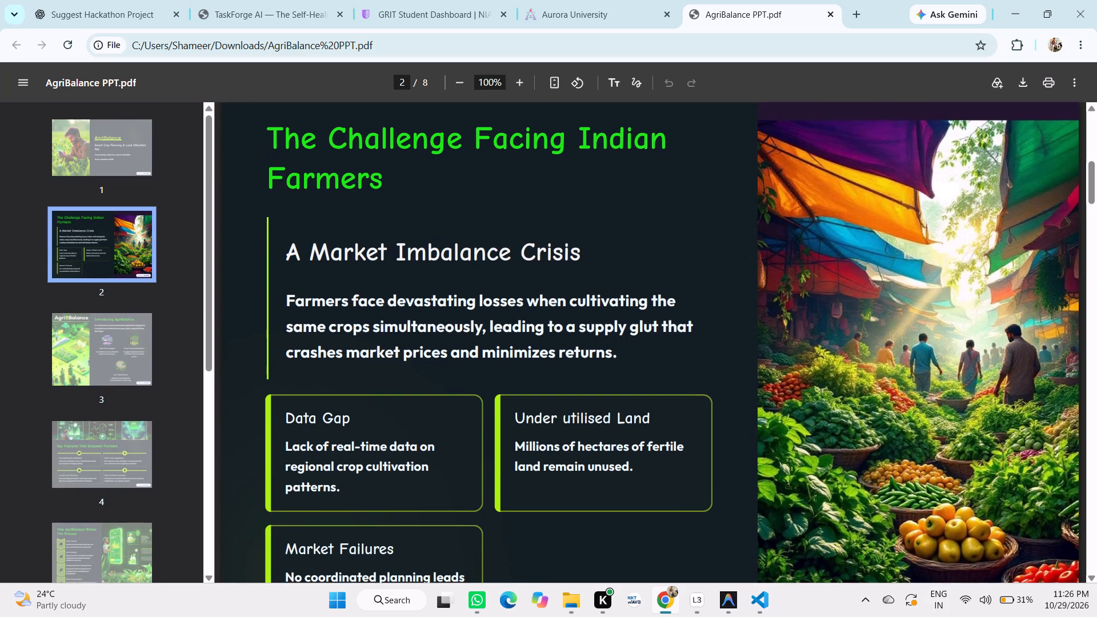
pyautogui.scroll(-1, 409, 362)
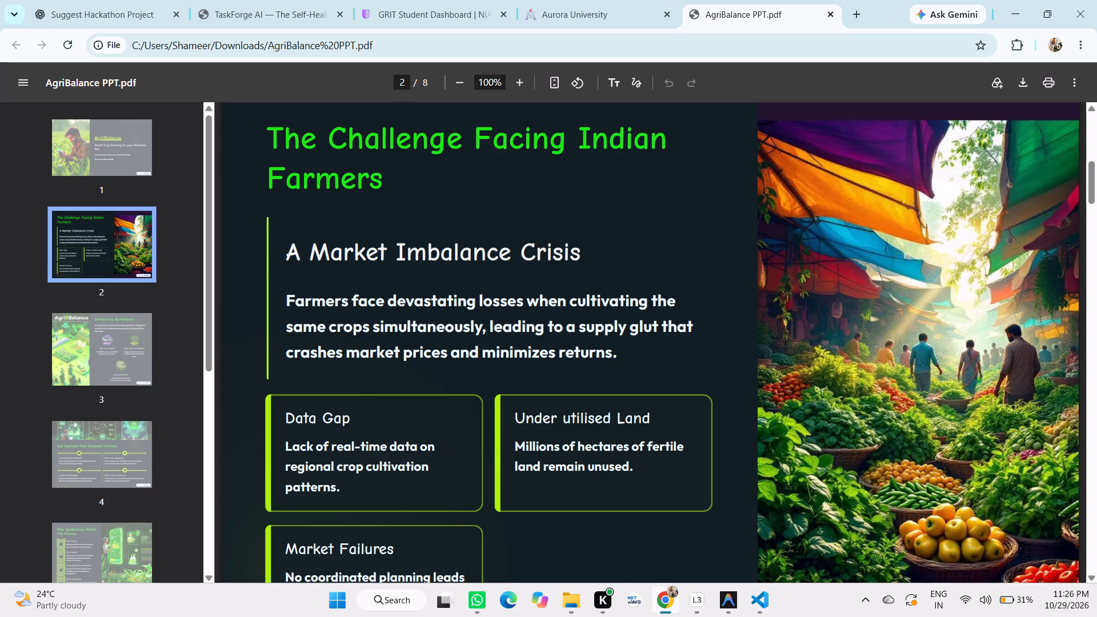
pyautogui.scroll(-1, 489, 351)
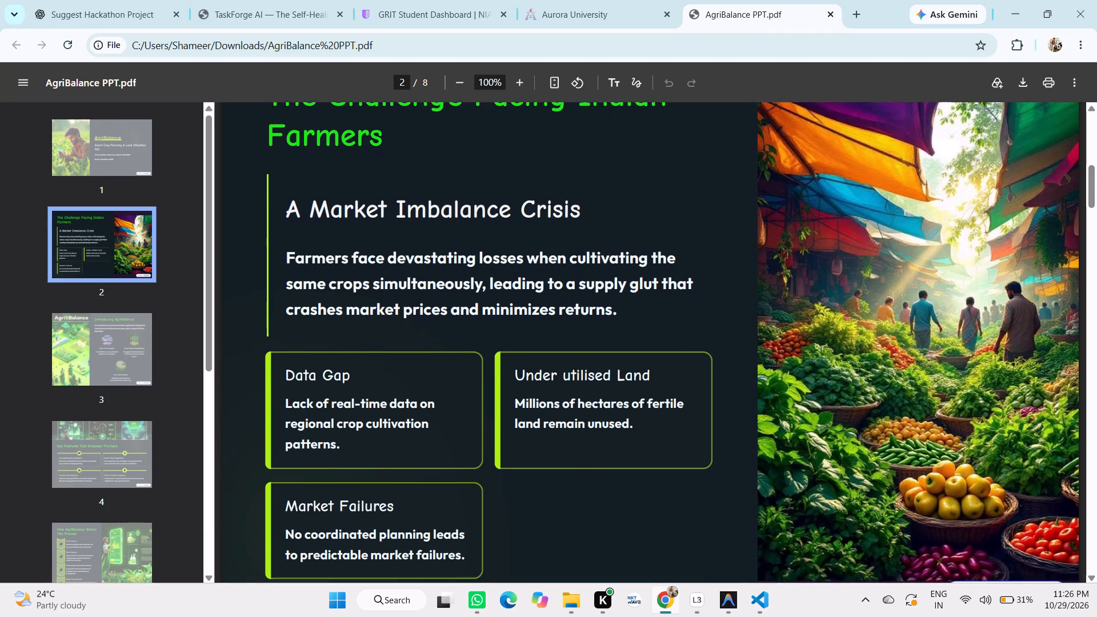
pyautogui.scroll(-1, 489, 351)
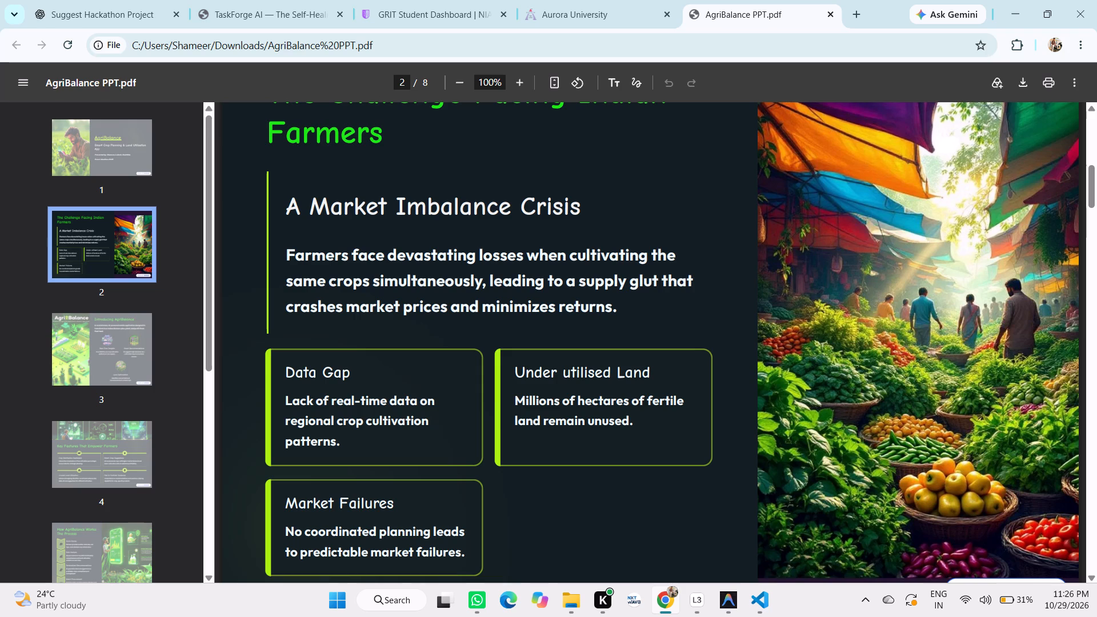
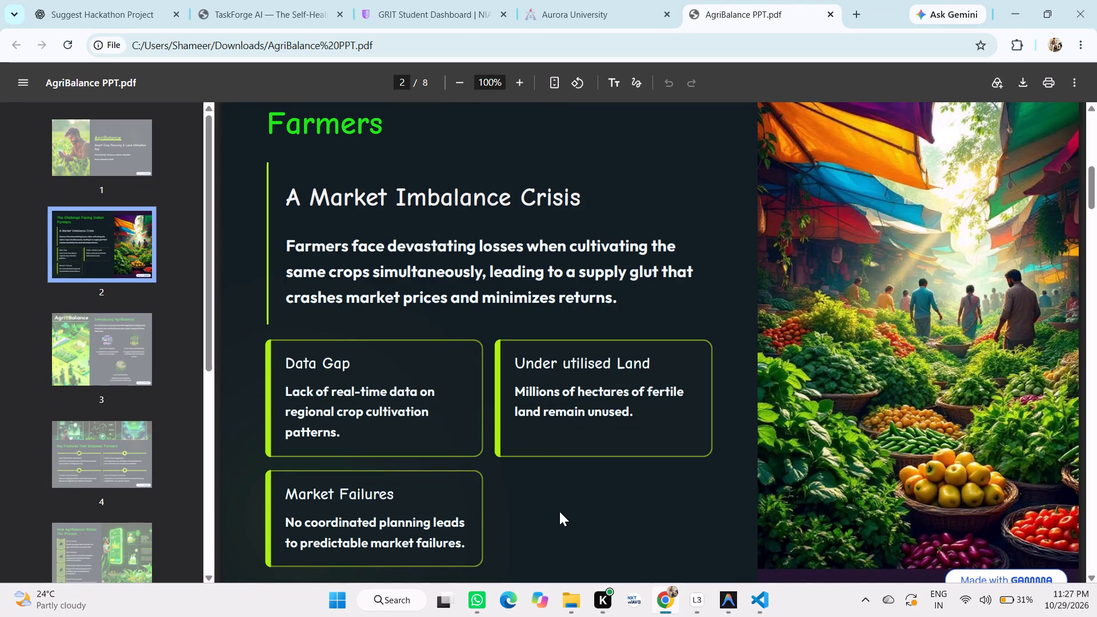
# Read pages 3 to 5 of AgriBalance PPT.pdf, covering the app introduction, key features and how the process works.
pyautogui.click(119, 374)
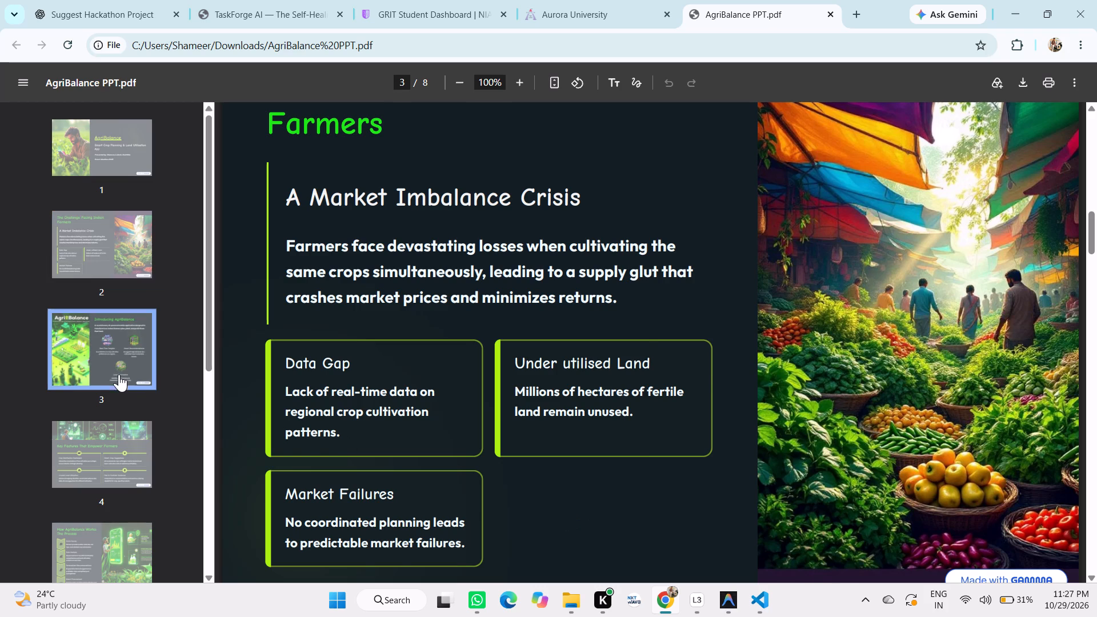
pyautogui.scroll(-1, 666, 304)
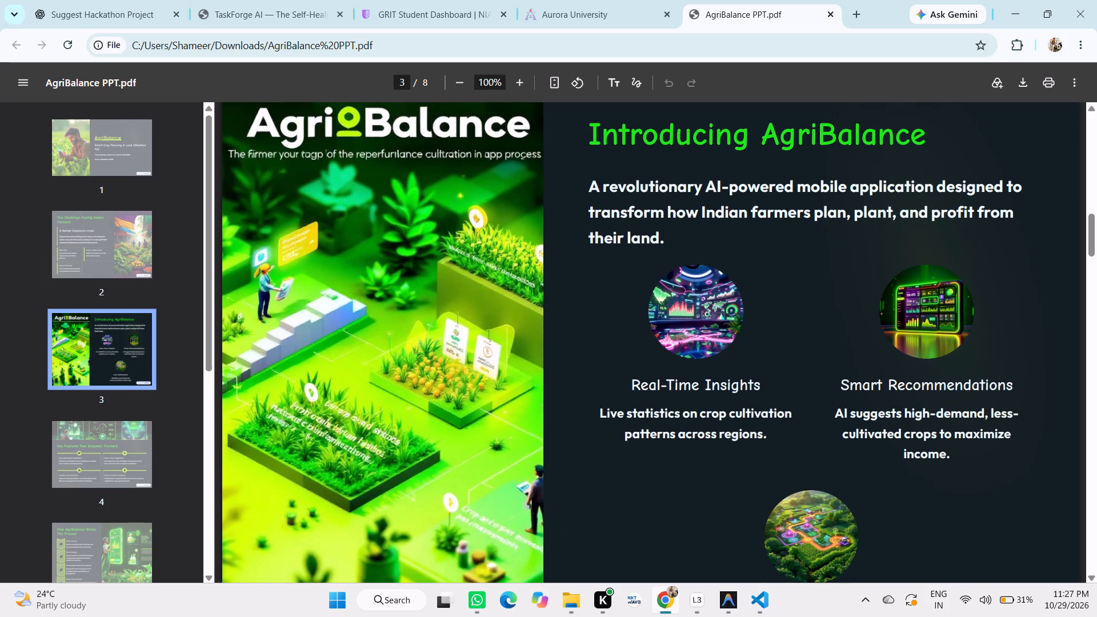
pyautogui.scroll(-1, 732, 395)
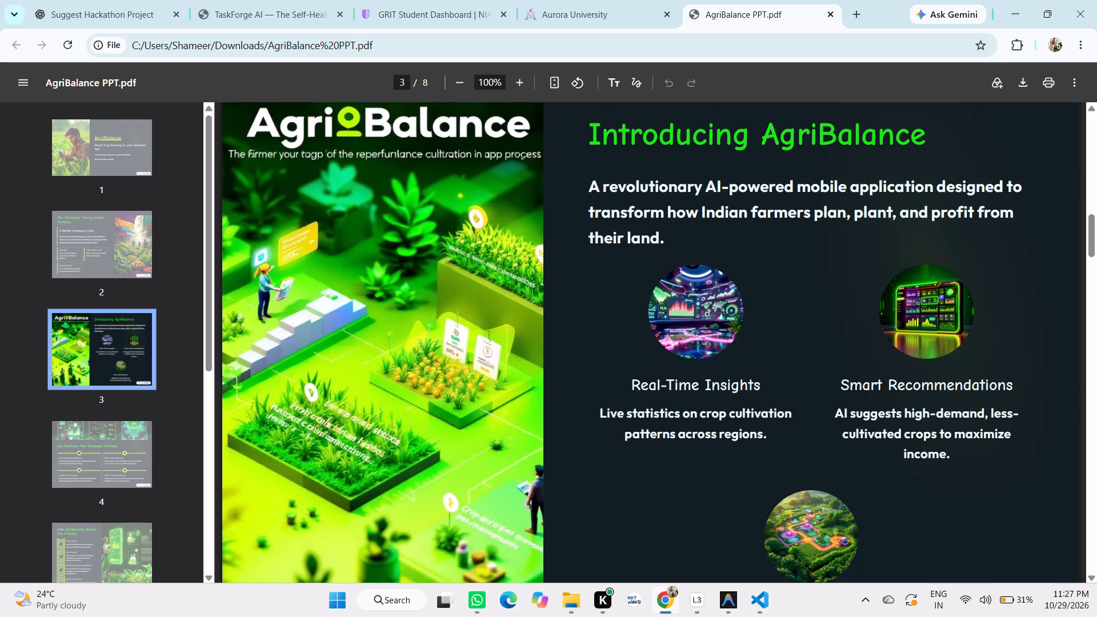
pyautogui.scroll(-1, 732, 395)
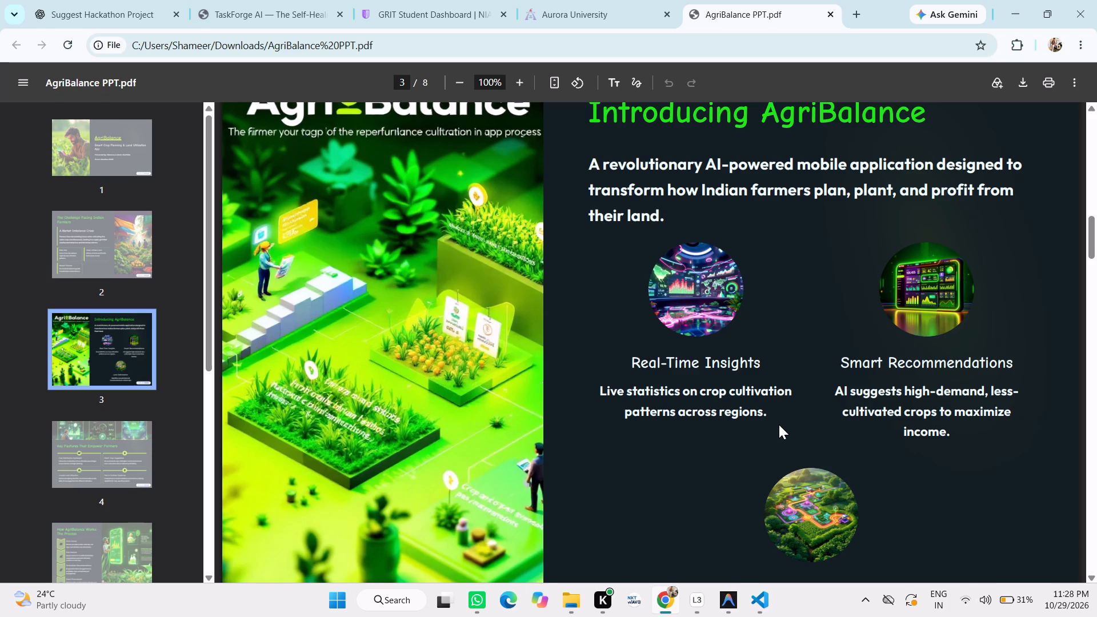
pyautogui.scroll(-2, 779, 424)
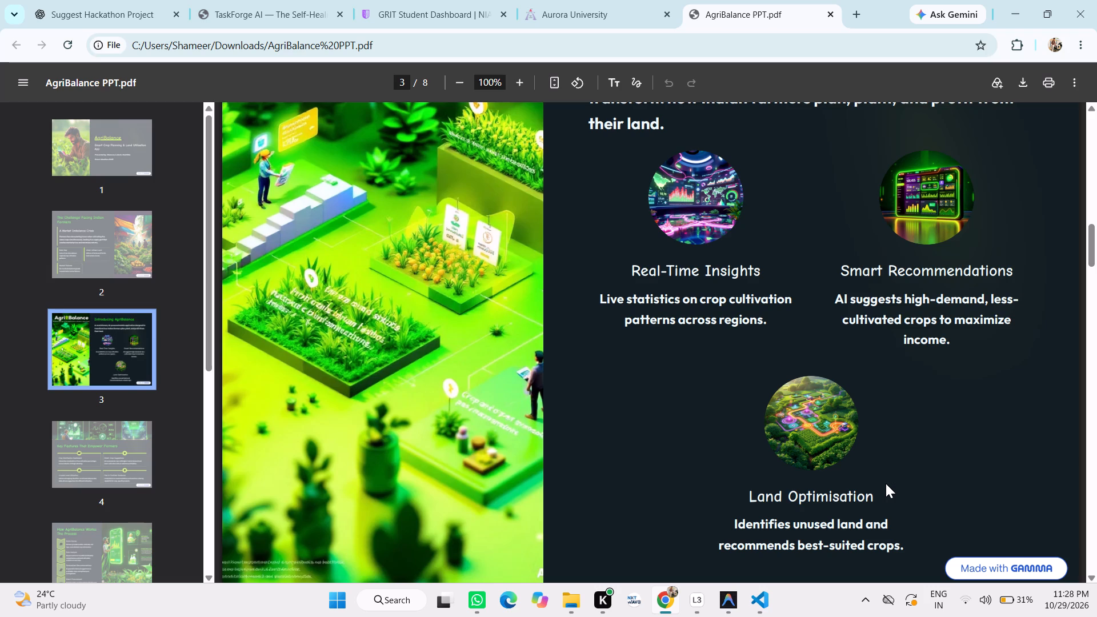
pyautogui.click(120, 439)
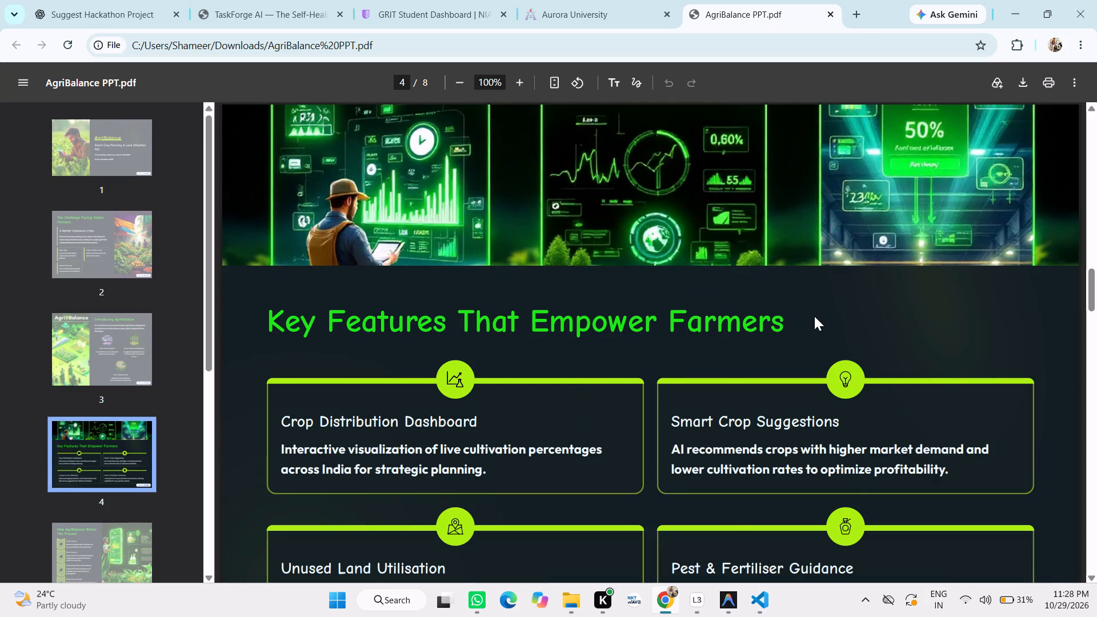
pyautogui.scroll(-1, 814, 316)
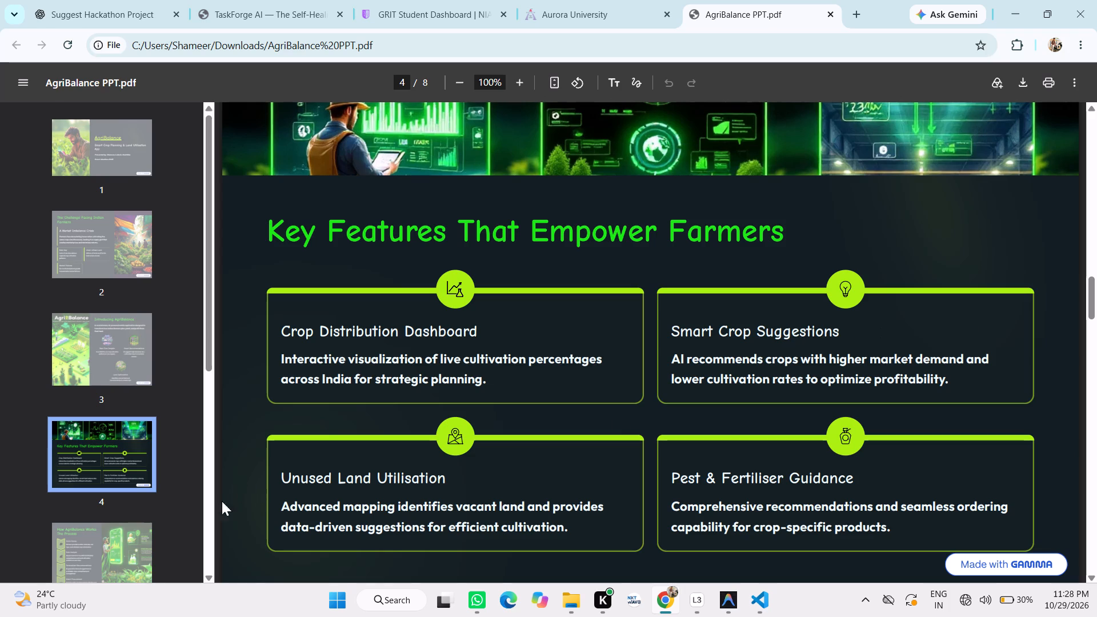
pyautogui.click(130, 559)
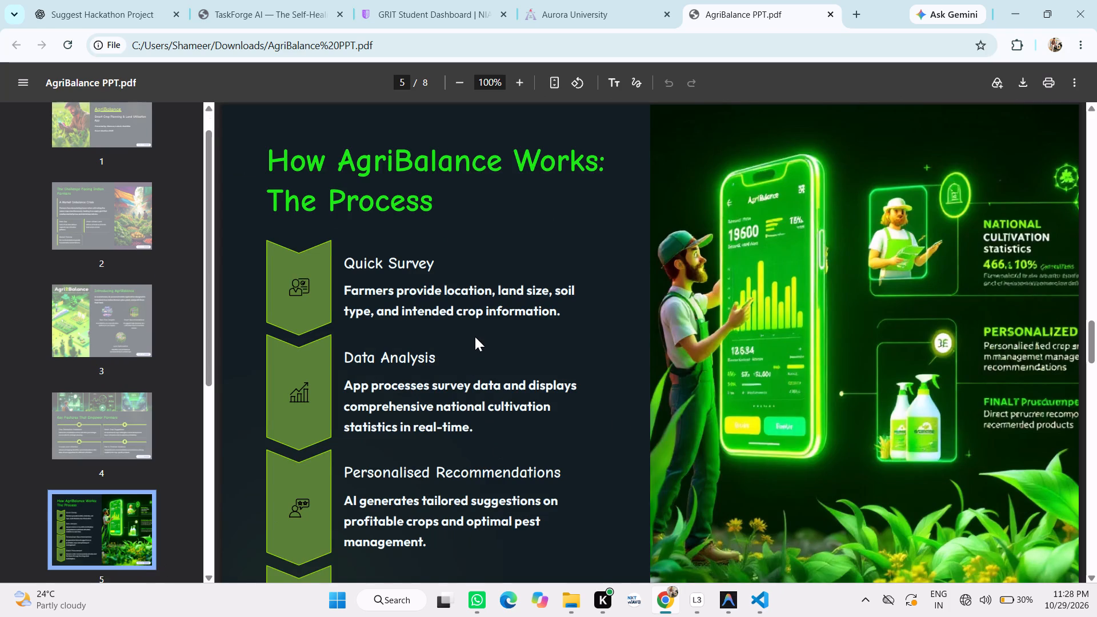
pyautogui.scroll(-1, 475, 336)
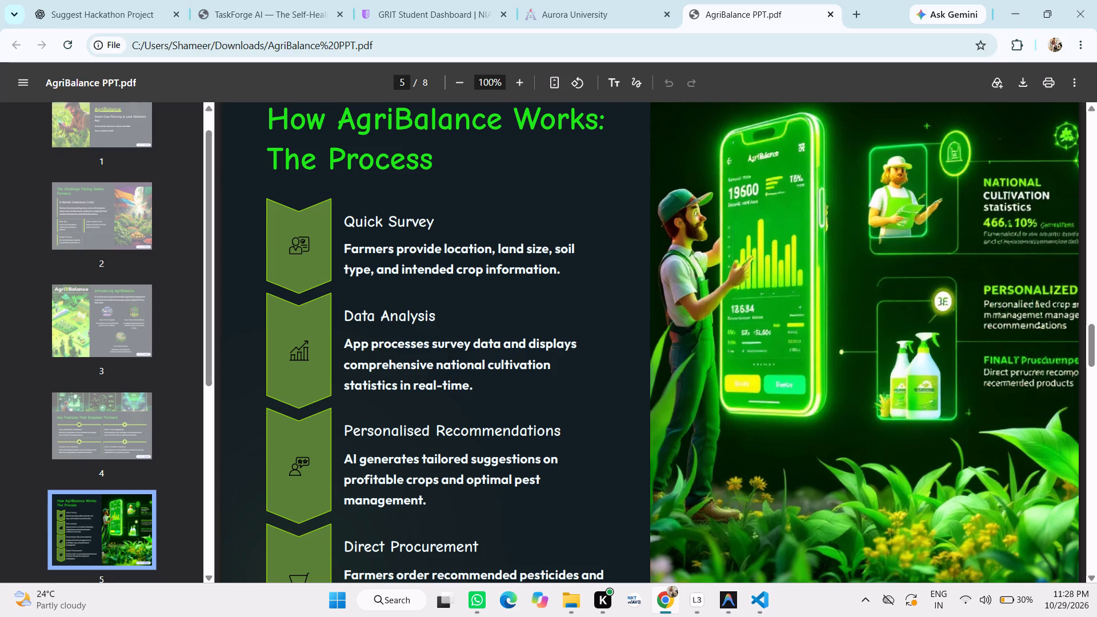
pyautogui.scroll(-1, 547, 366)
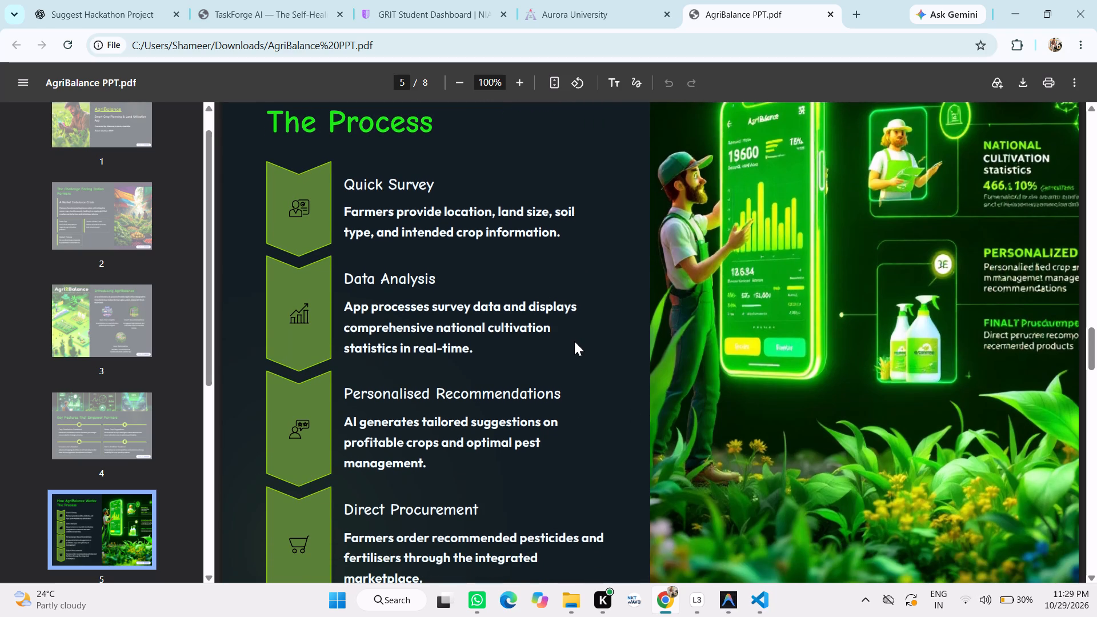
pyautogui.scroll(-1, 574, 341)
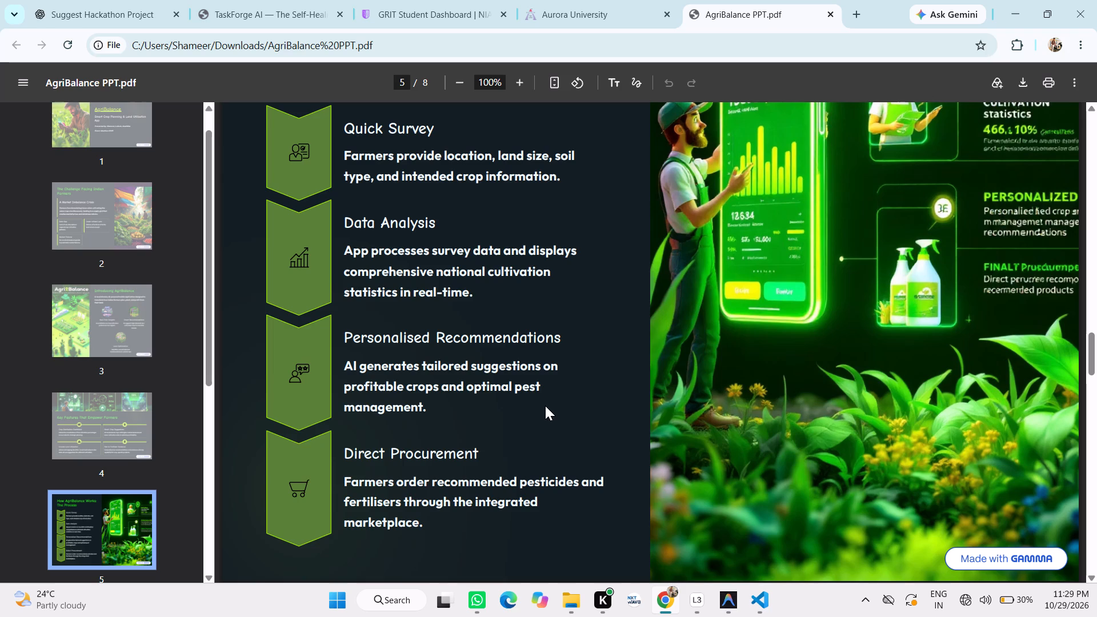
# Read pages 6 to 8 of AgriBalance PPT.pdf, covering the impact on Indian agriculture, the sustainable future and the closing slide.
pyautogui.scroll(-3, 125, 404)
pyautogui.click(115, 399)
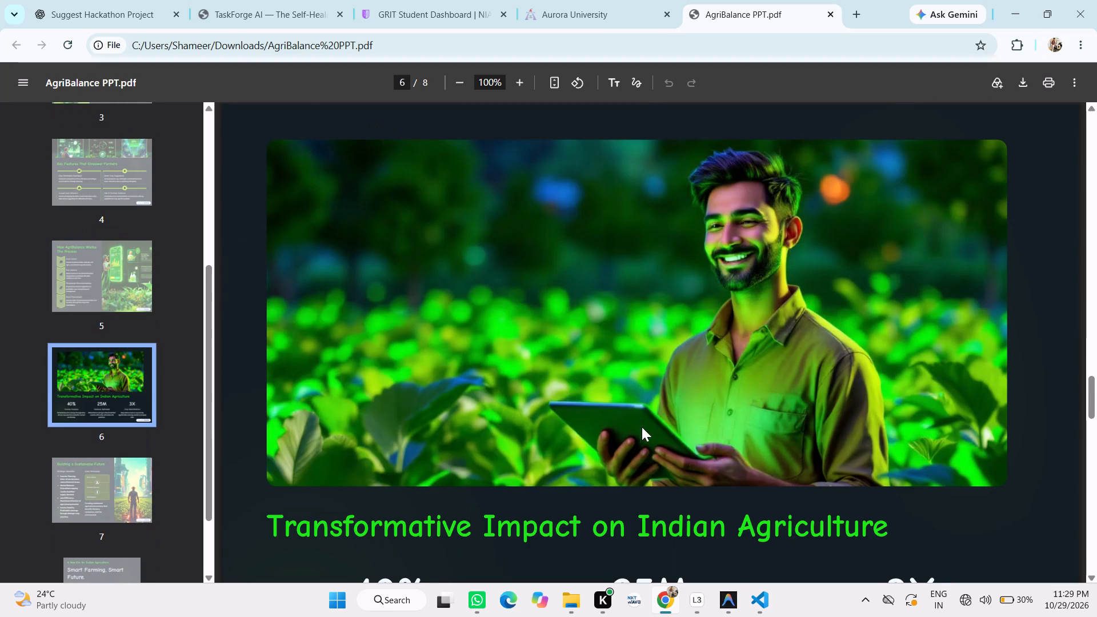
pyautogui.scroll(-2, 623, 434)
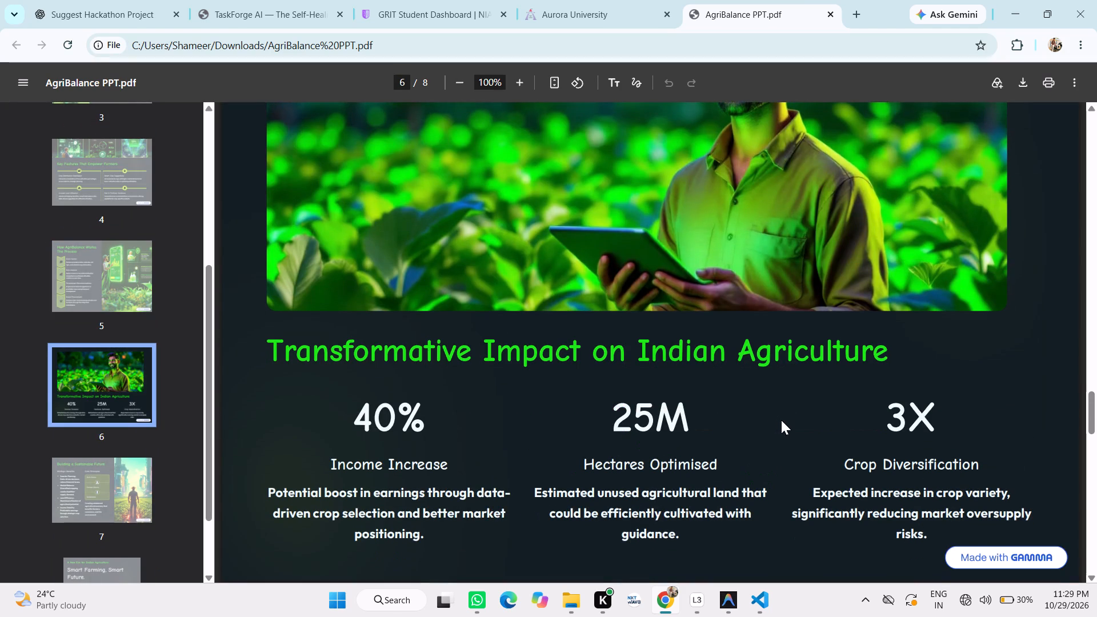
pyautogui.scroll(-1, 457, 472)
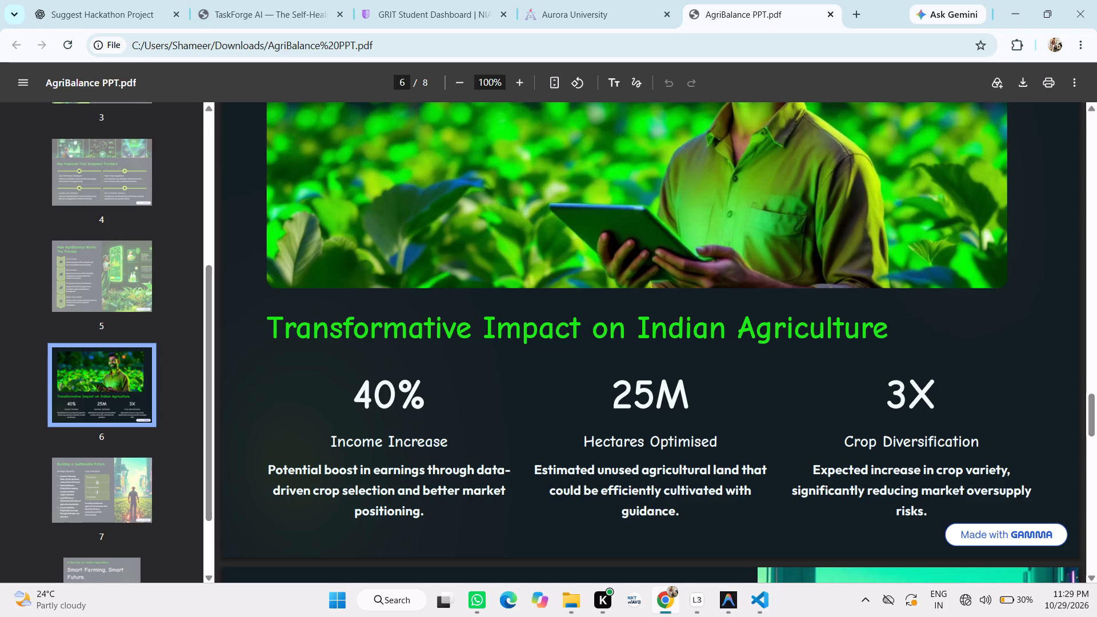
pyautogui.scroll(-3, 914, 439)
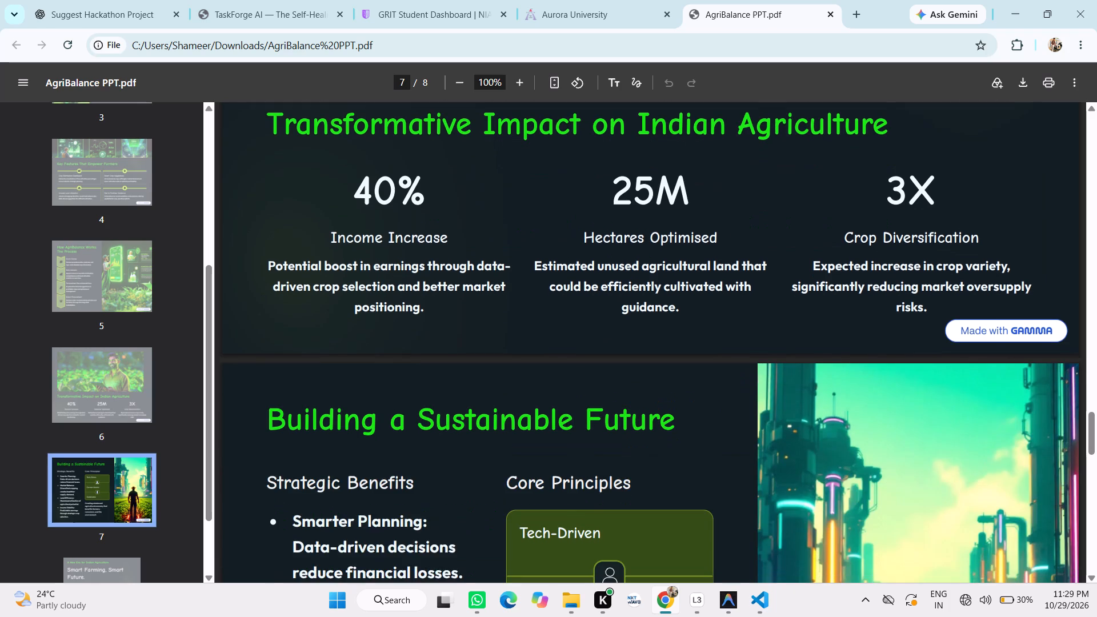
pyautogui.scroll(-3, 914, 439)
pyautogui.scroll(1, 914, 439)
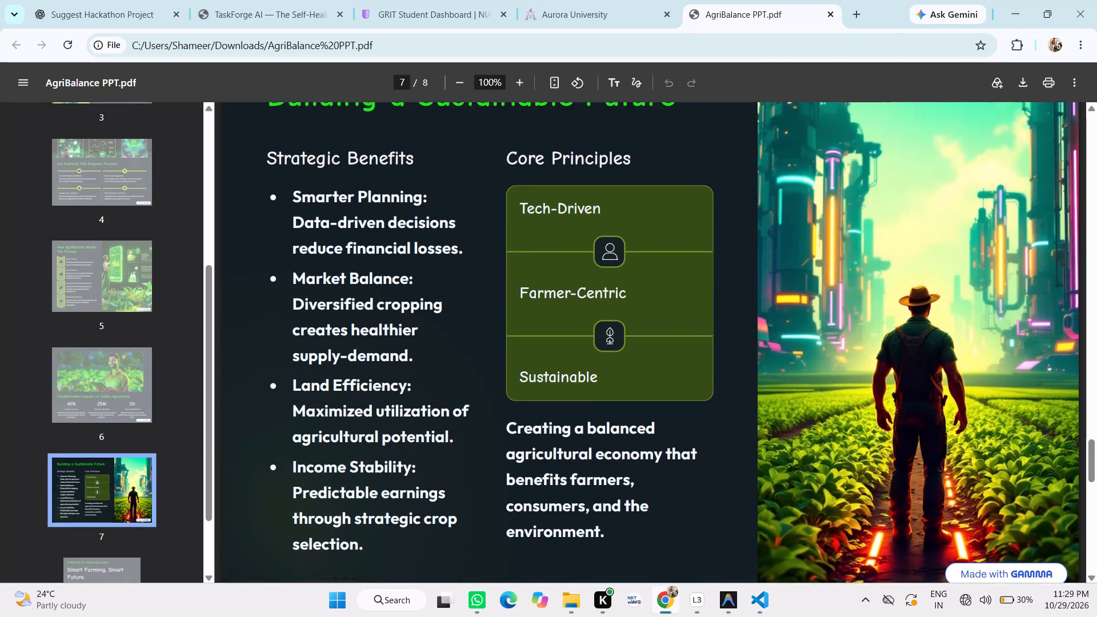
pyautogui.scroll(1, 914, 439)
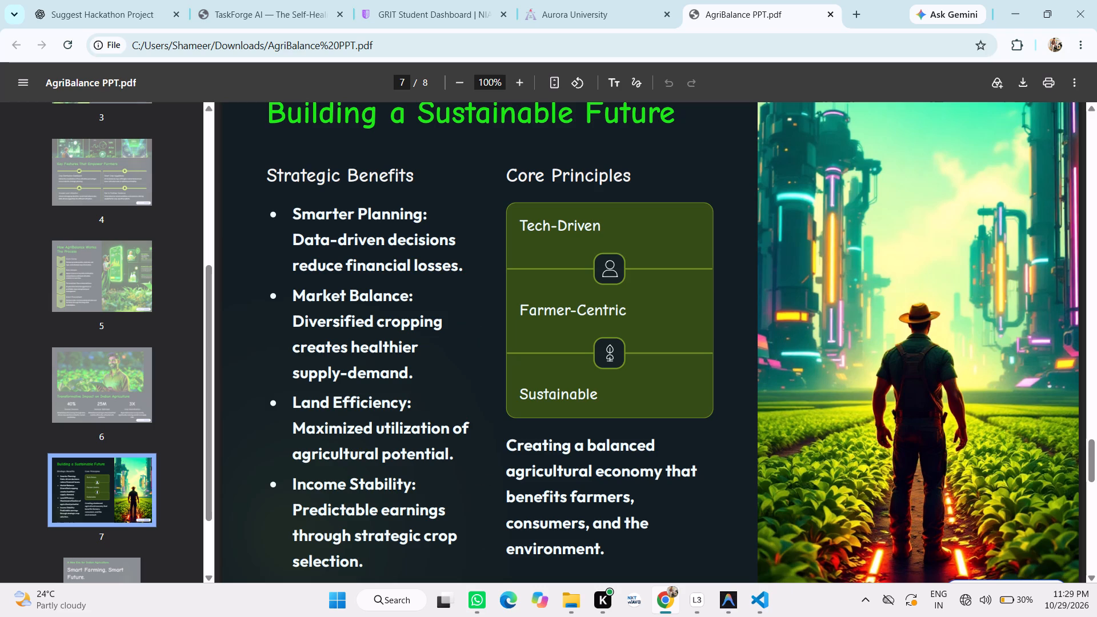
pyautogui.scroll(-1, 428, 459)
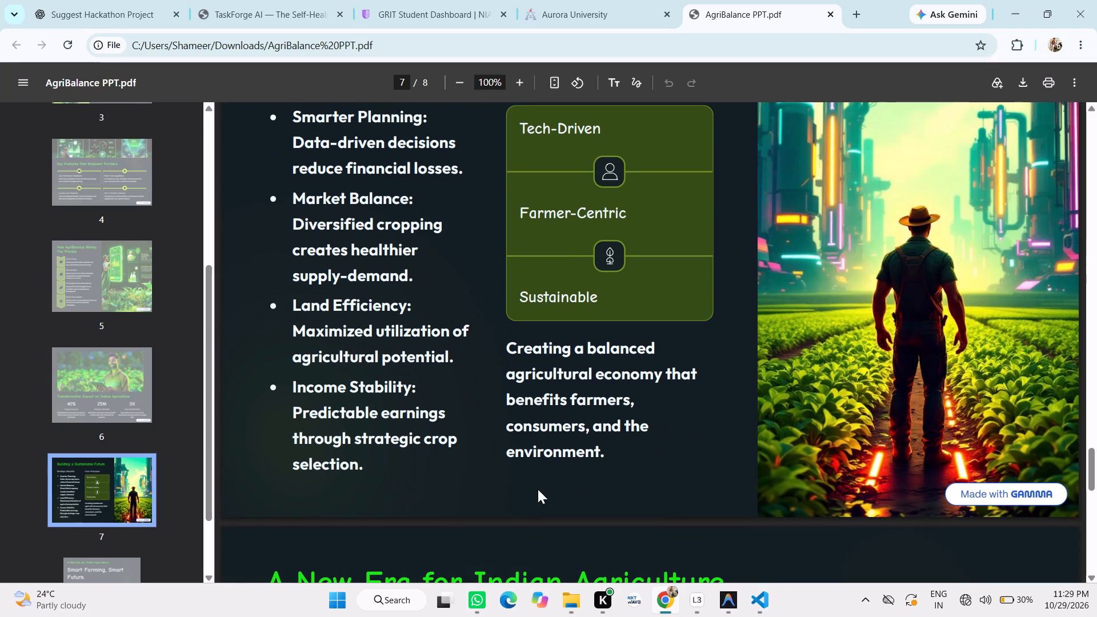
pyautogui.scroll(1, 547, 435)
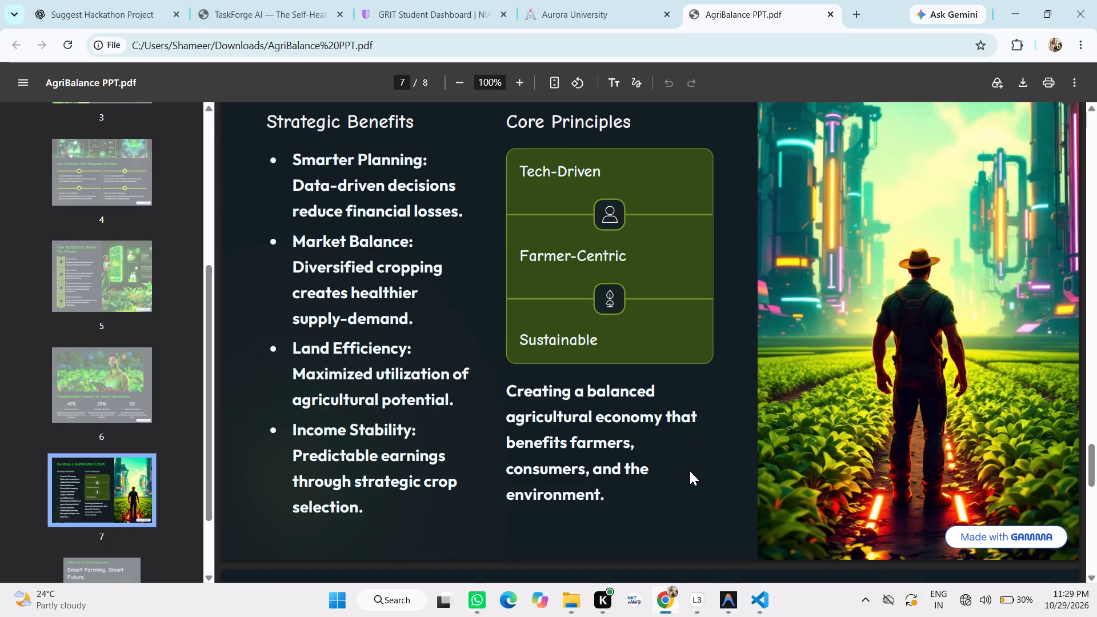
pyautogui.scroll(-6, 690, 471)
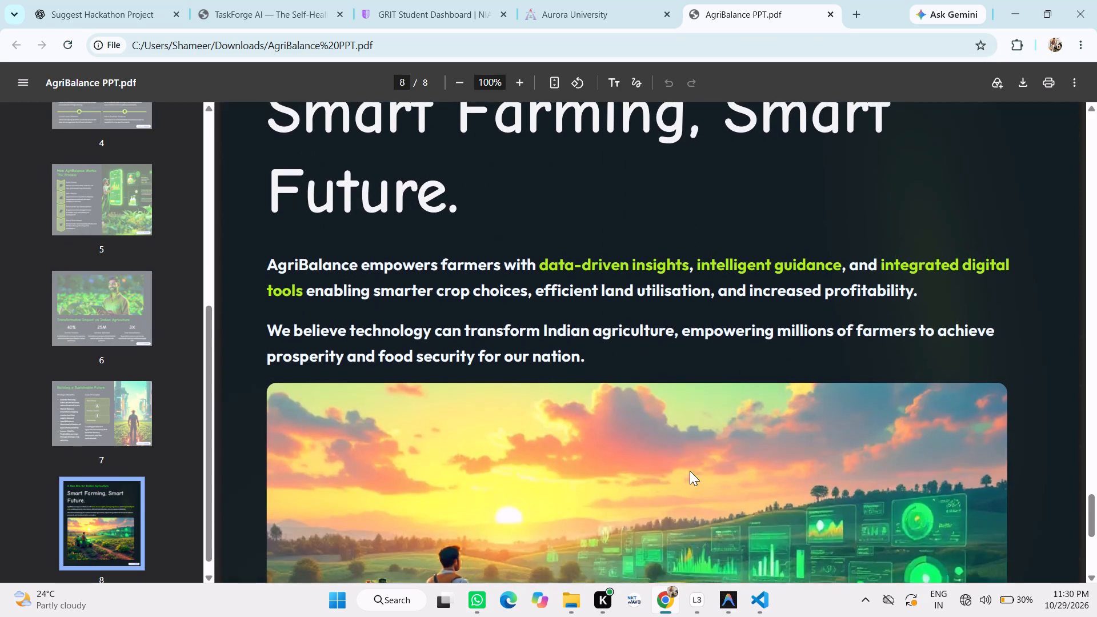
pyautogui.scroll(-3, 690, 471)
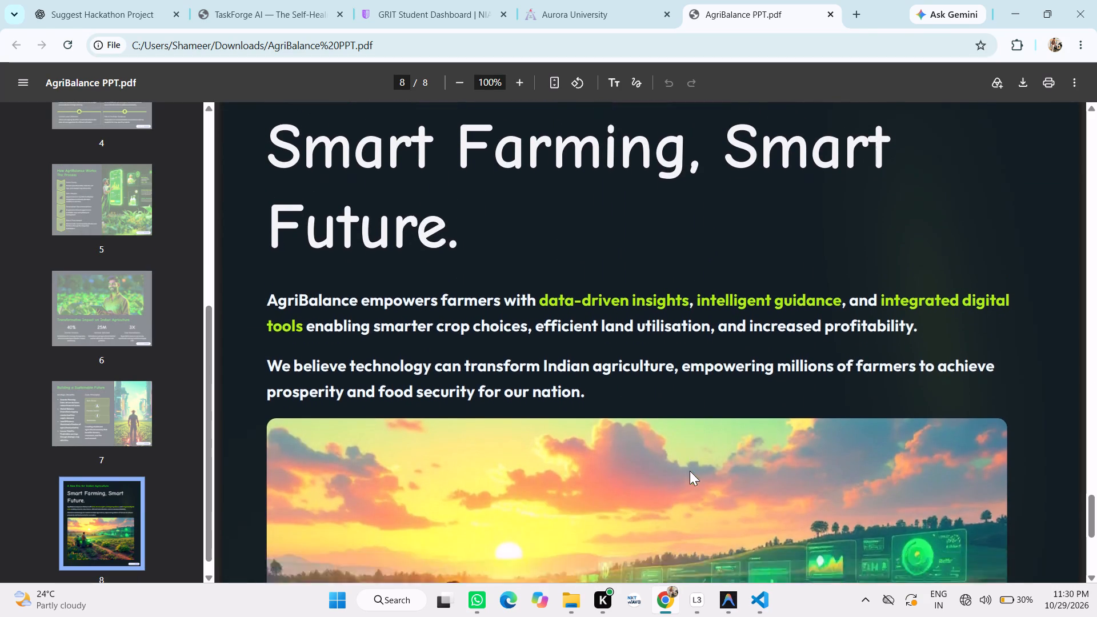
pyautogui.scroll(-2, 690, 471)
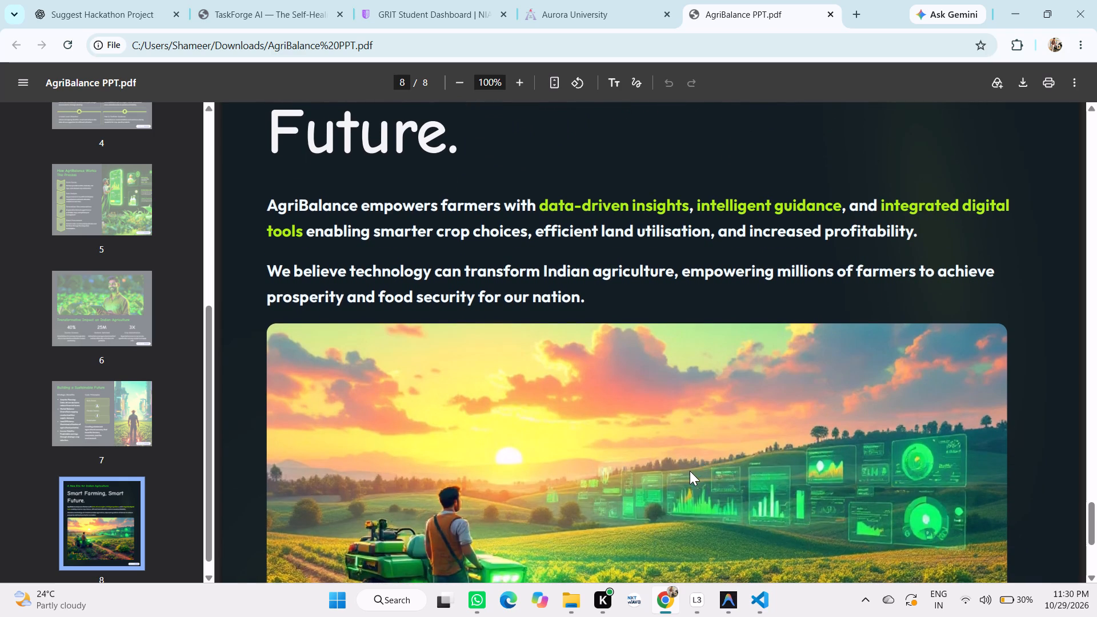
pyautogui.scroll(-6, 690, 471)
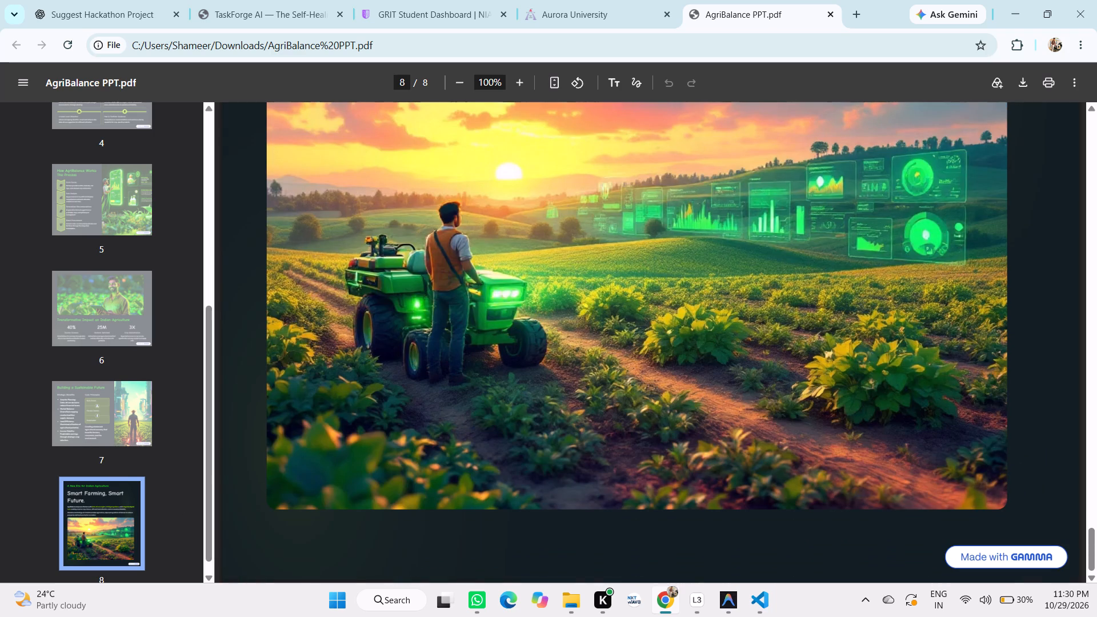
# Go back to the opening pages of AgriBalance PPT.pdf and view the title slide.
pyautogui.scroll(6, 100, 456)
pyautogui.click(101, 159)
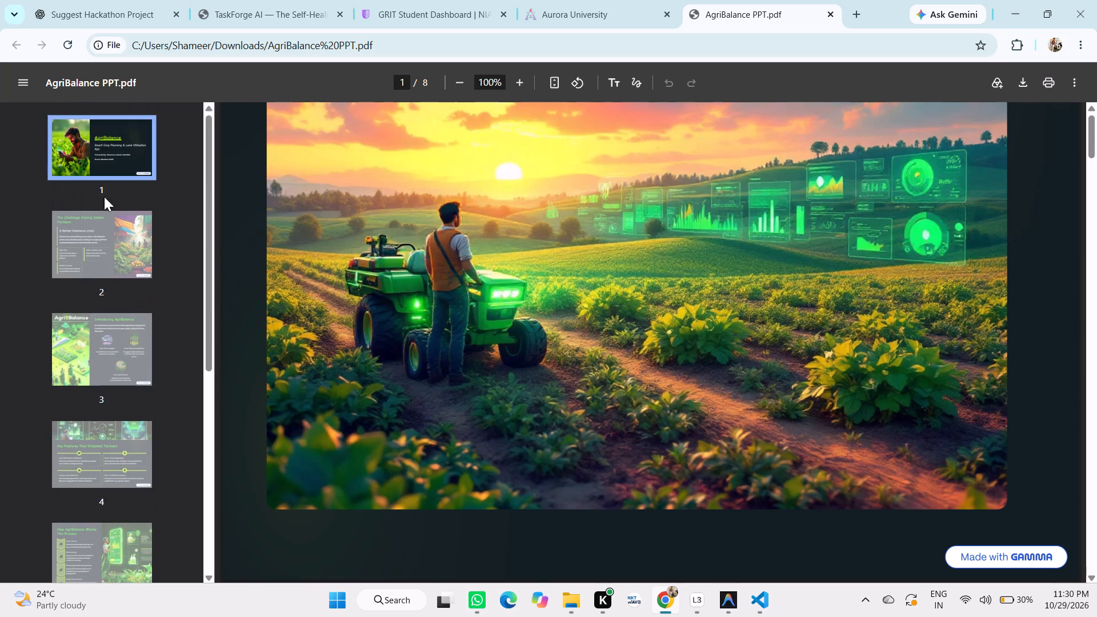
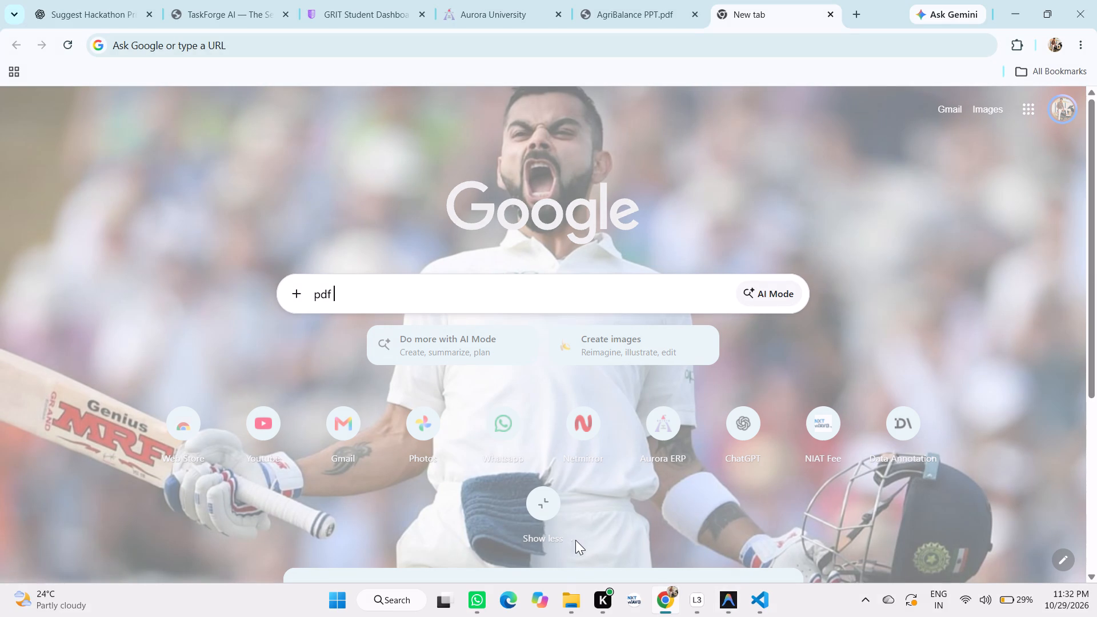
pyautogui.press('BackSpace')
pyautogui.press('BackSpace')
pyautogui.press('BackSpace')
pyautogui.press('BackSpace')
pyautogui.press('BackSpace')
pyautogui.press('BackSpace')
pyautogui.press('BackSpace')
pyautogui.press('BackSpace')
pyautogui.press('BackSpace')
pyautogui.press('BackSpace')
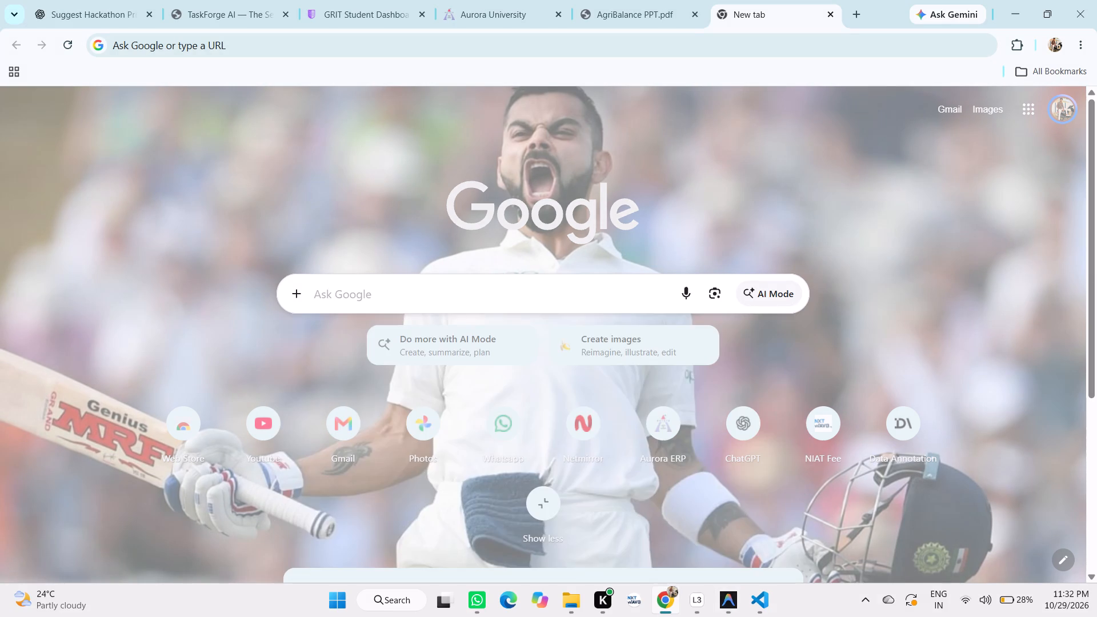
pyautogui.write('pi7')
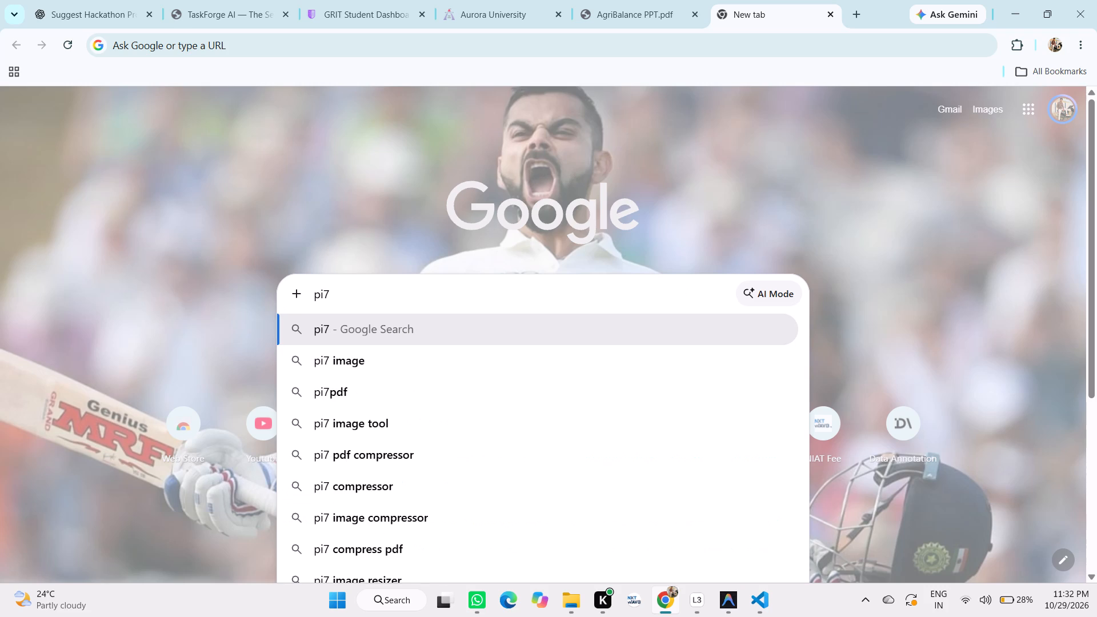
pyautogui.press('space')
pyautogui.write('pdf')
pyautogui.press('space')
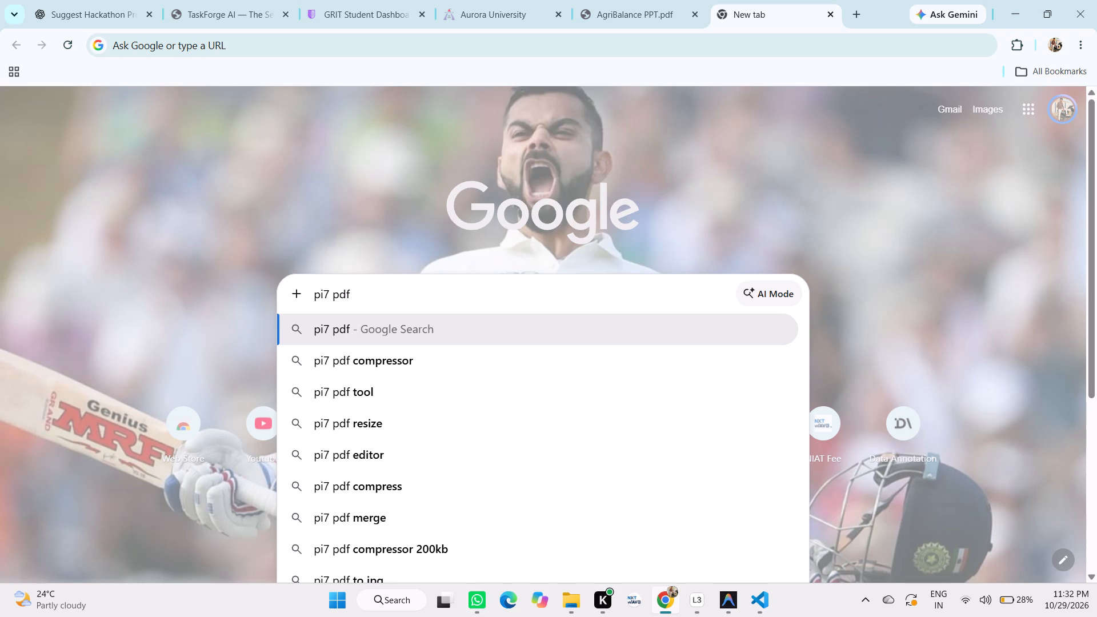
pyautogui.write('tool')
pyautogui.press('Return')
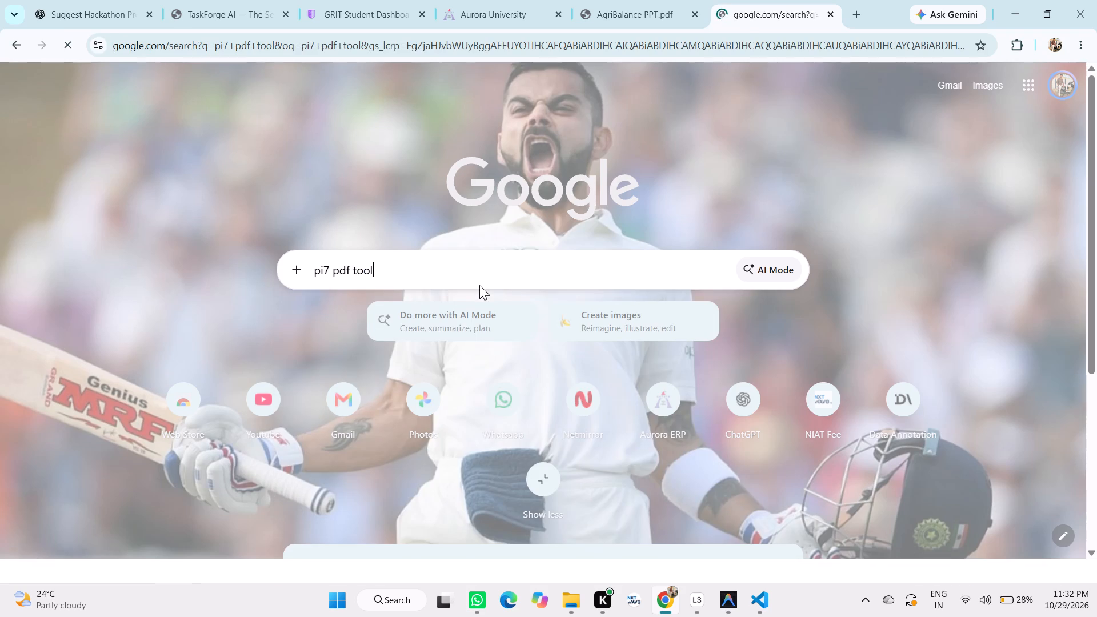
pyautogui.click(350, 216)
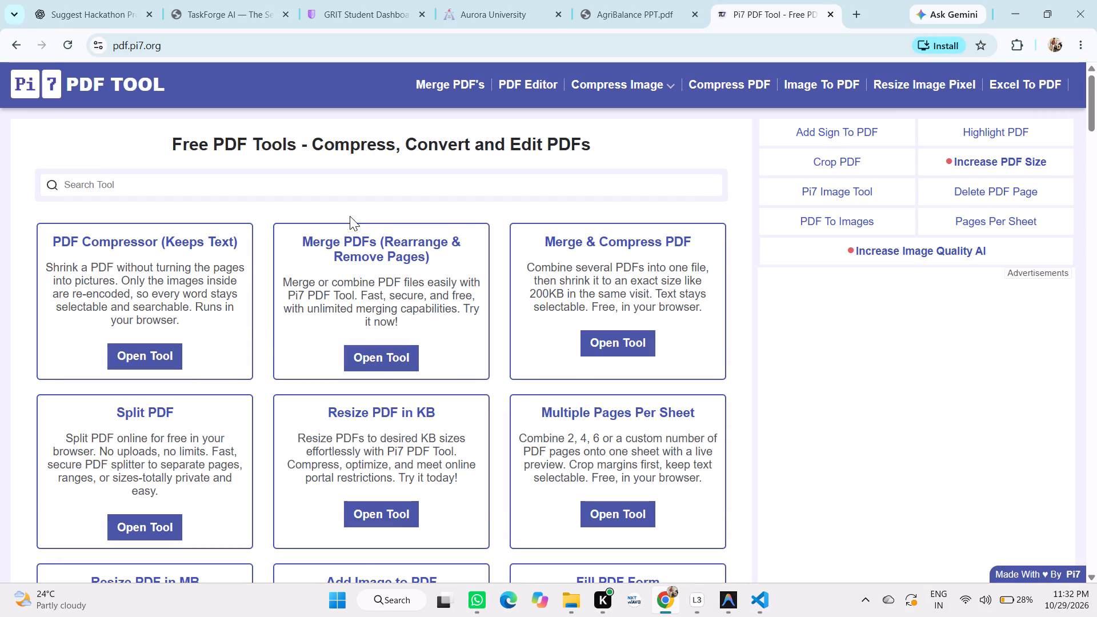
# Find the online PDF editor among the Pi7 tools and open it, closing the advertisement that interrupts.
pyautogui.scroll(-3, 522, 384)
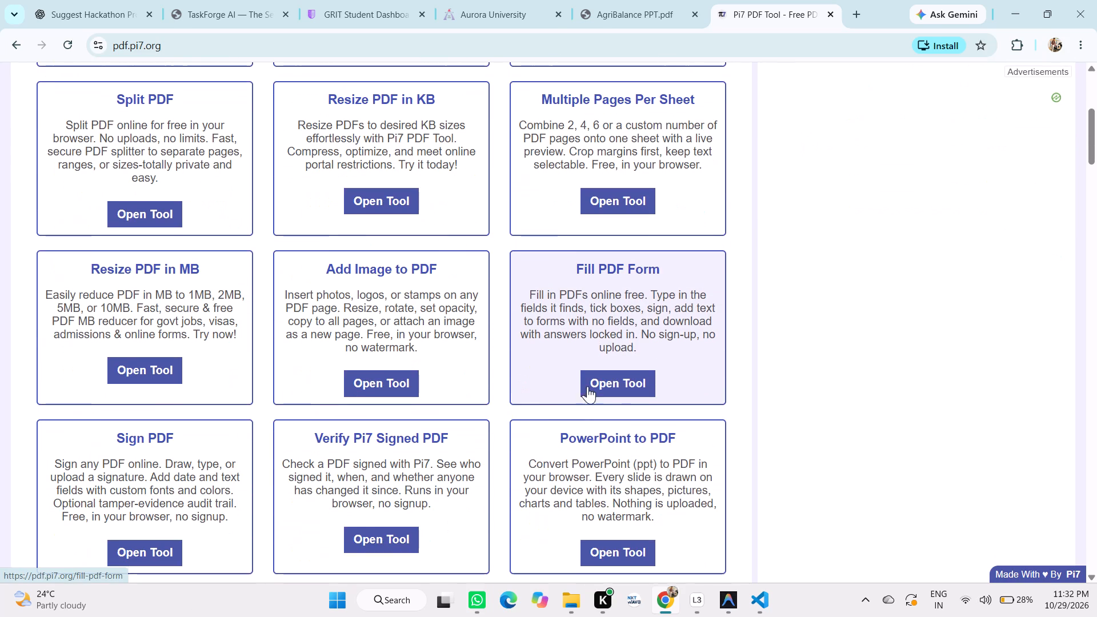
pyautogui.scroll(-4, 556, 400)
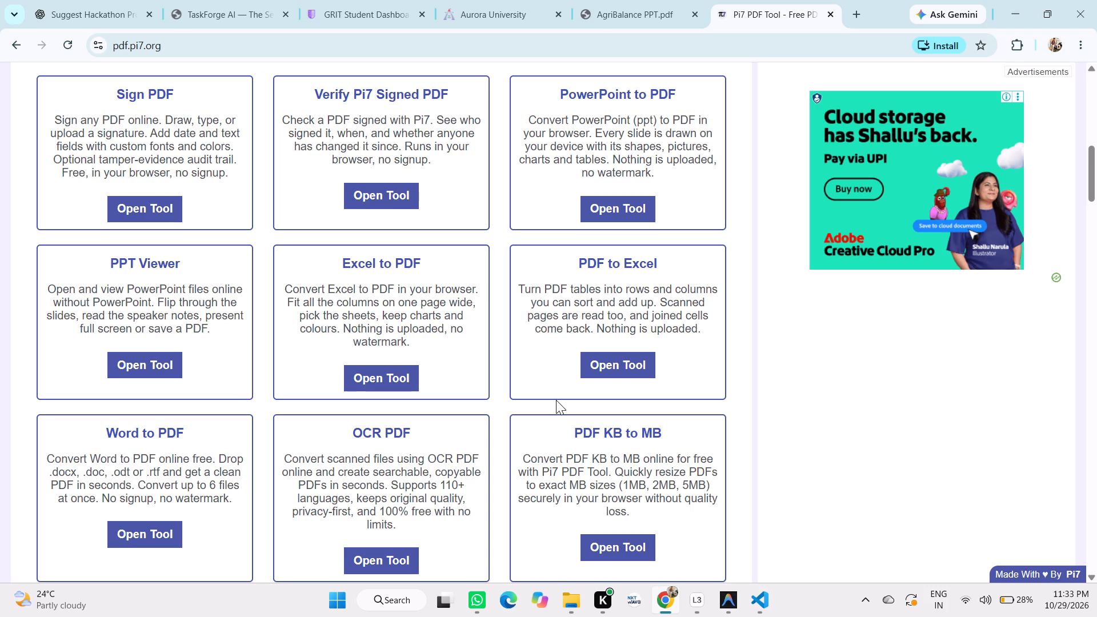
pyautogui.scroll(-4, 556, 400)
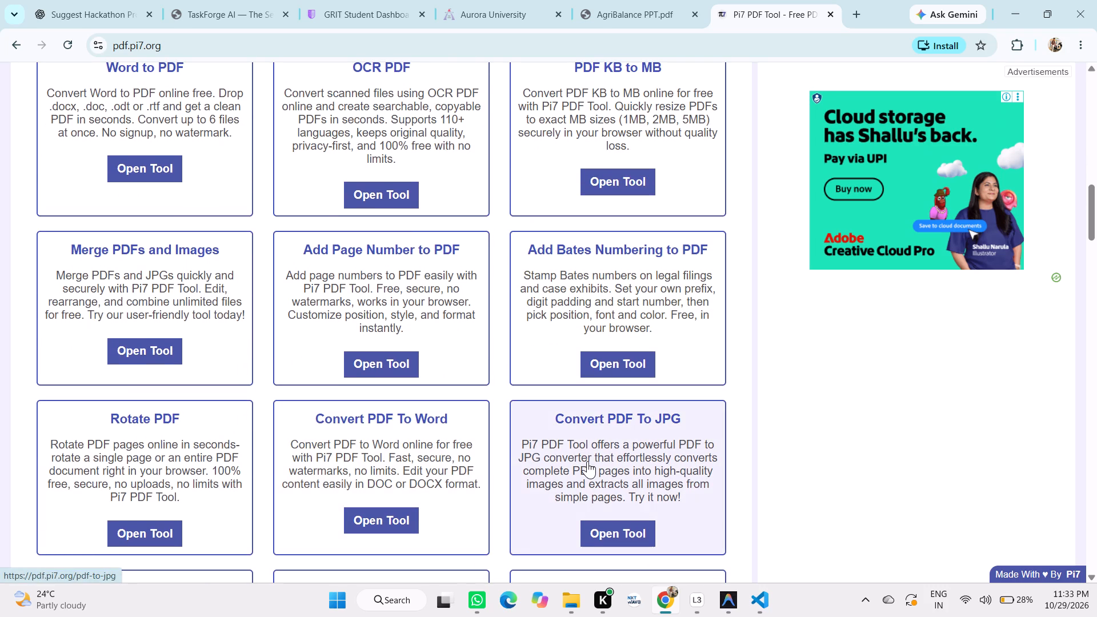
pyautogui.scroll(1, 587, 461)
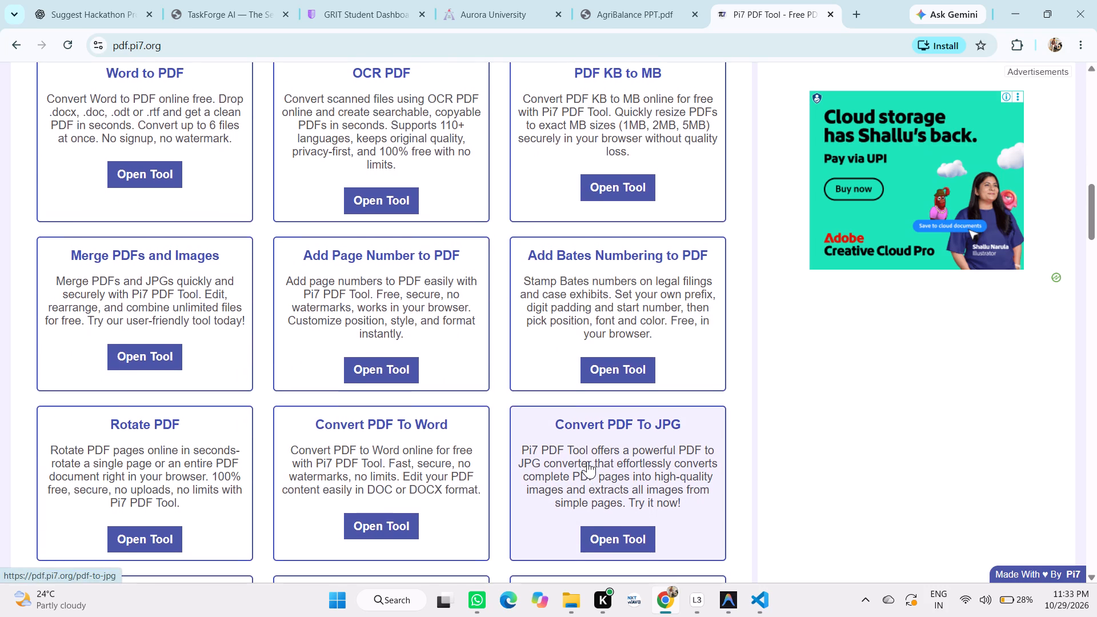
pyautogui.scroll(1, 587, 461)
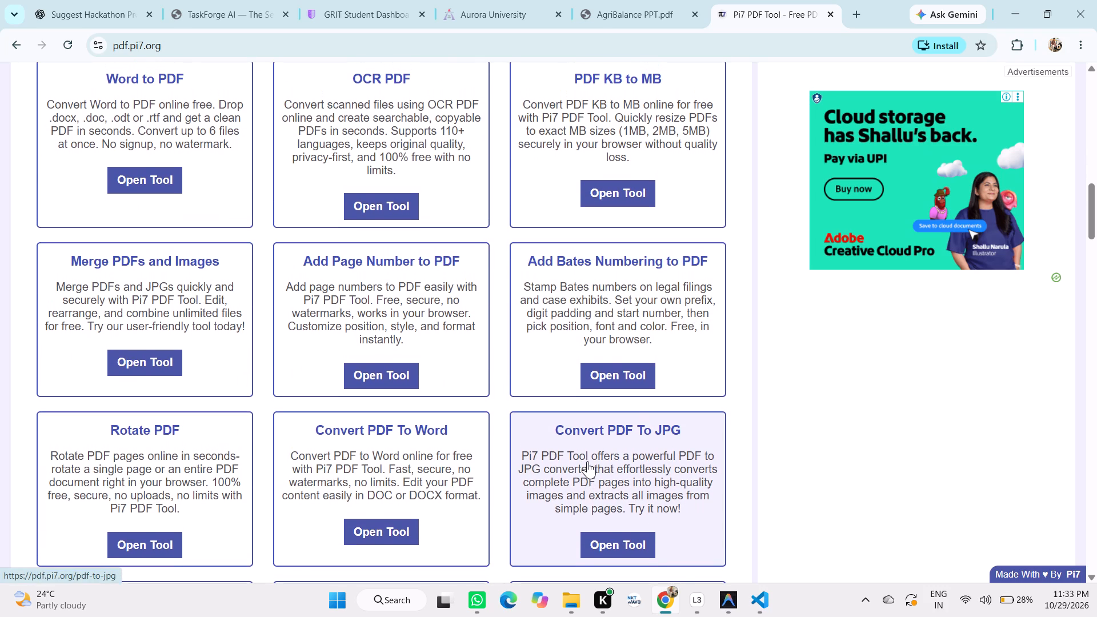
pyautogui.scroll(-4, 574, 402)
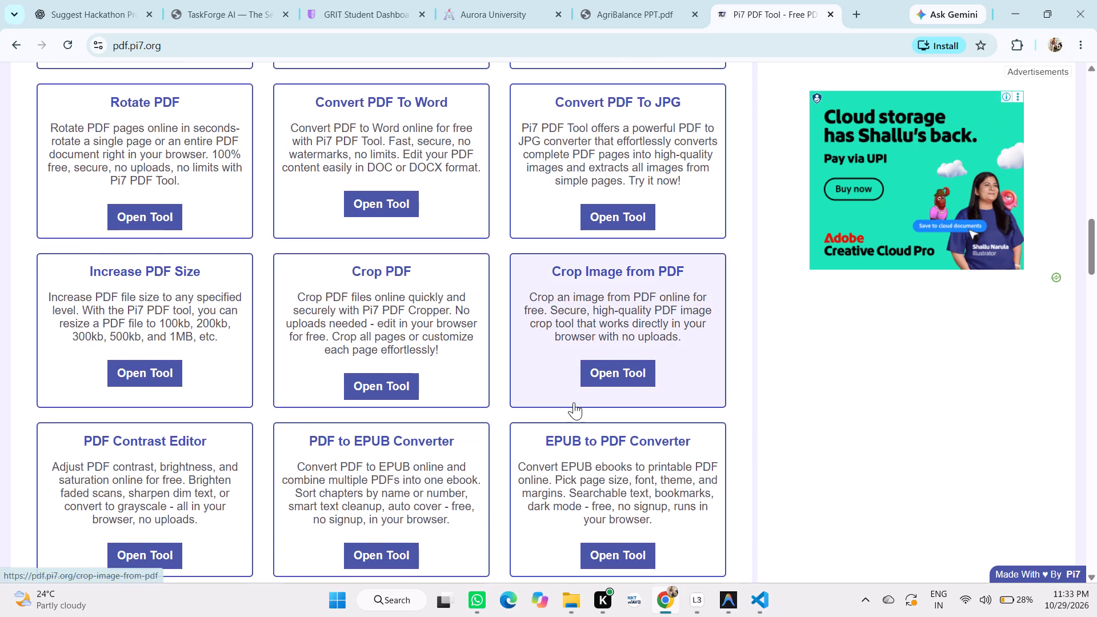
pyautogui.scroll(-6, 574, 402)
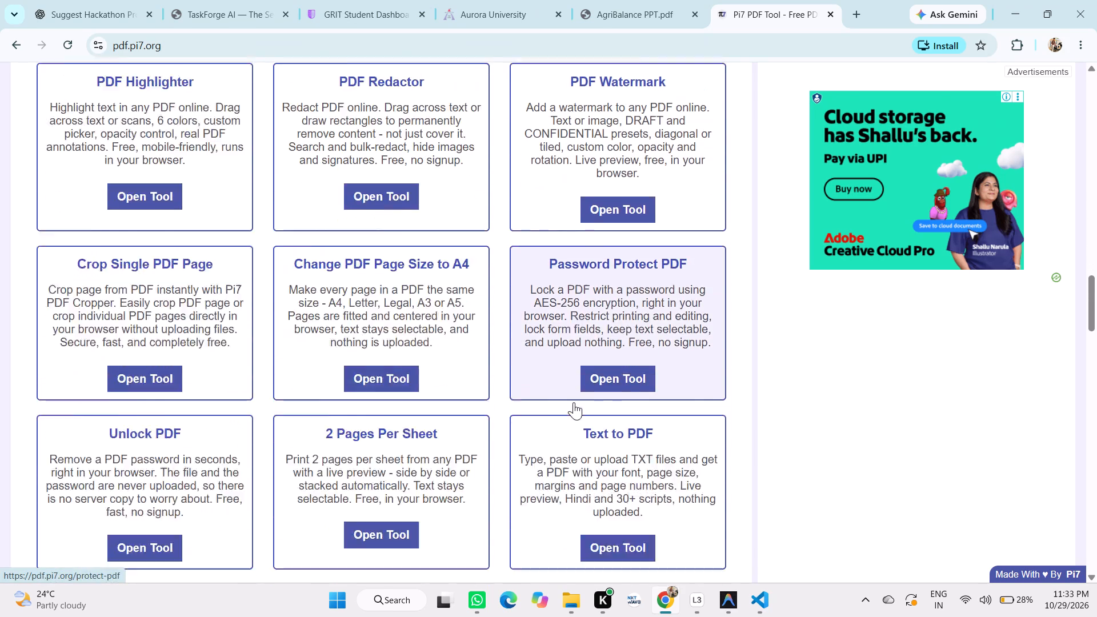
pyautogui.scroll(-6, 574, 402)
pyautogui.click(634, 449)
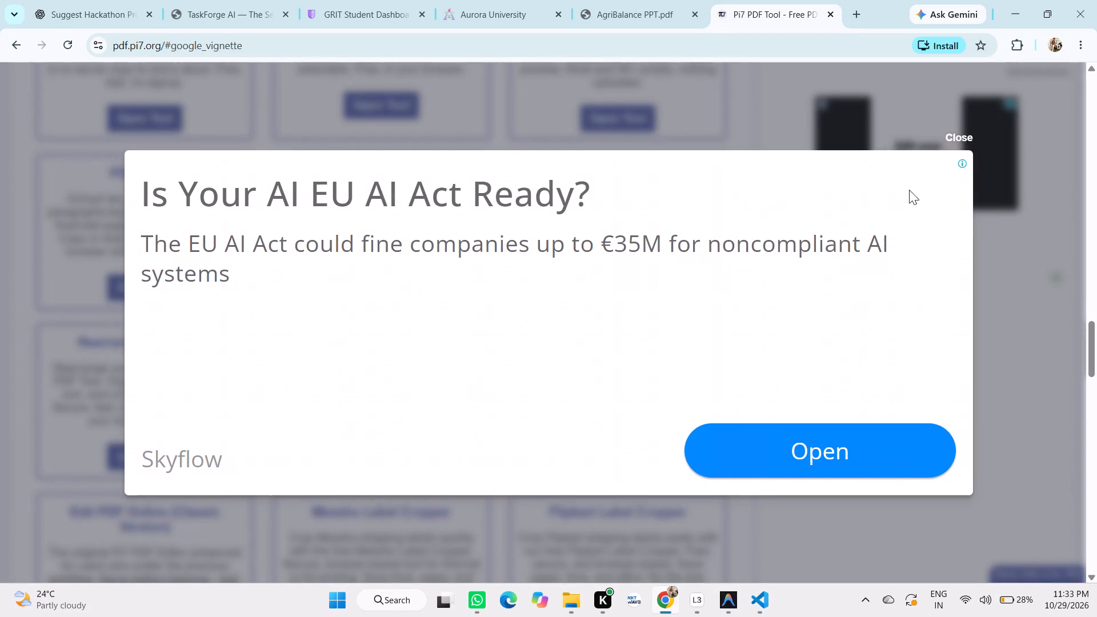
pyautogui.click(952, 135)
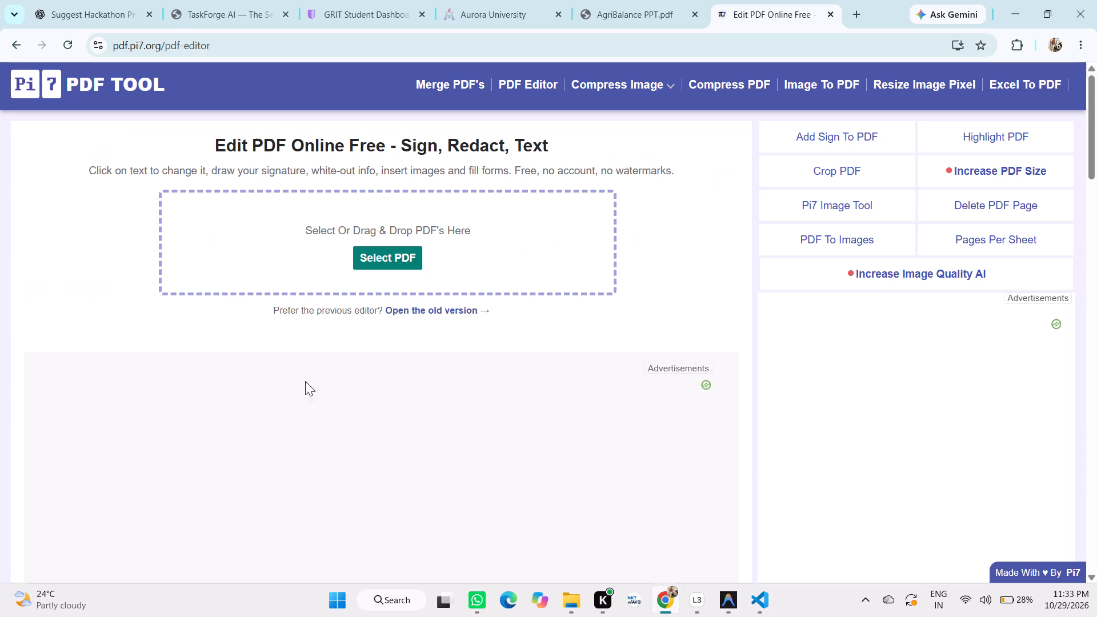
pyautogui.click(370, 251)
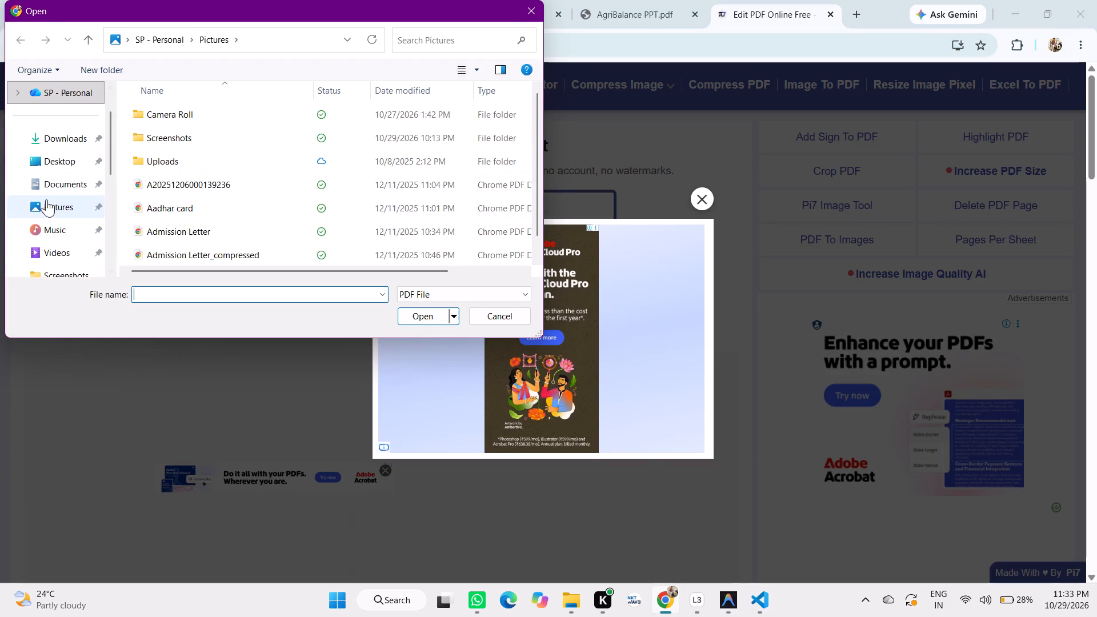
pyautogui.click(55, 147)
pyautogui.scroll(-2, 180, 210)
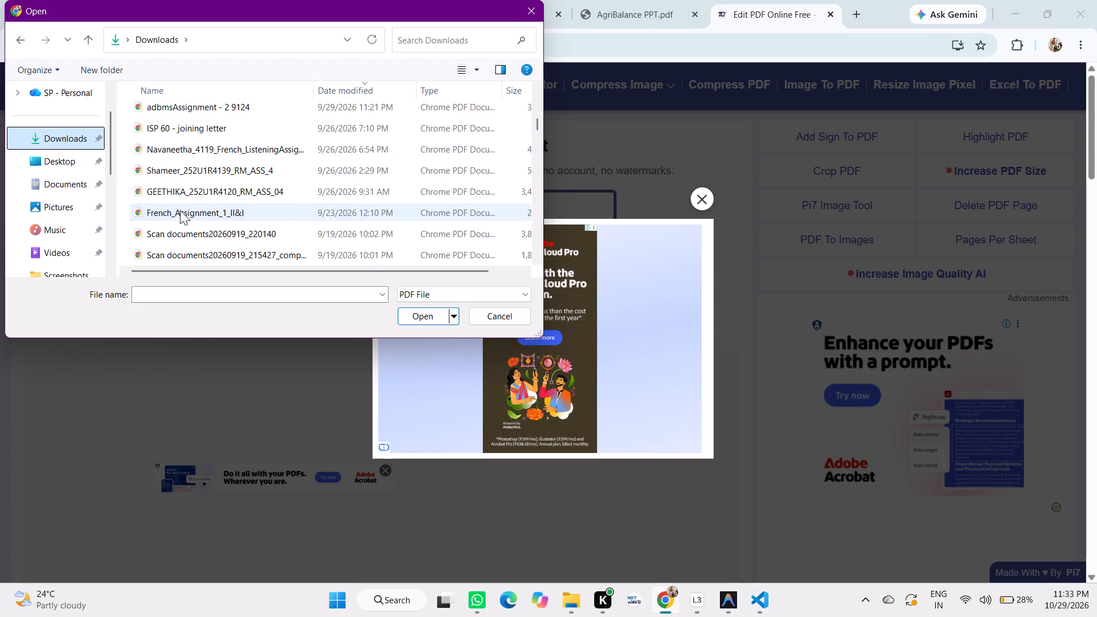
pyautogui.scroll(-20, 180, 210)
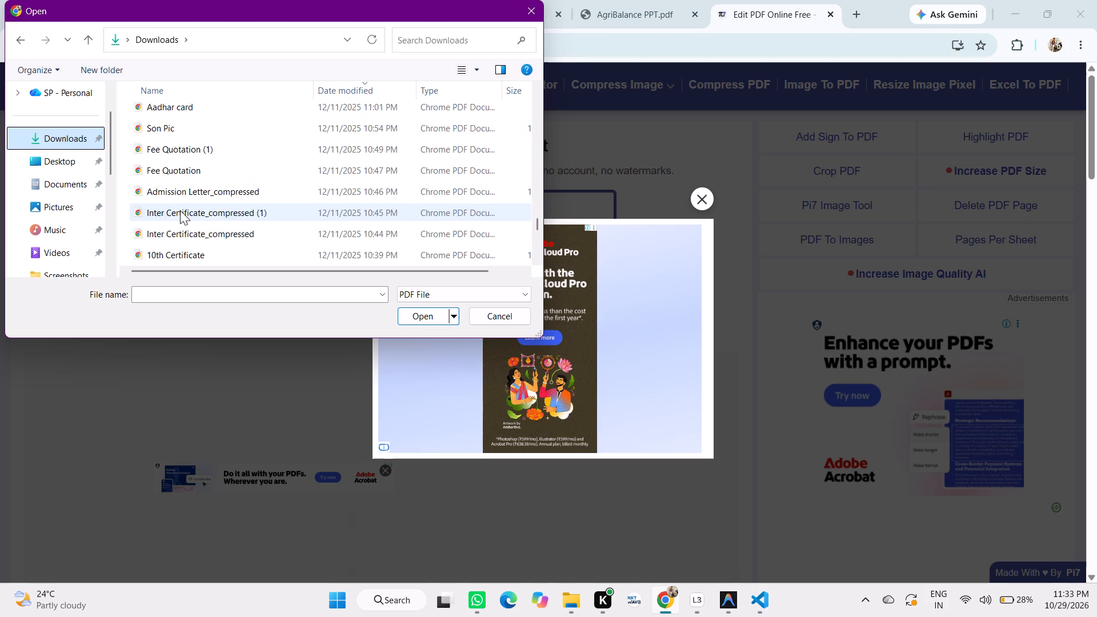
pyautogui.scroll(-2, 180, 210)
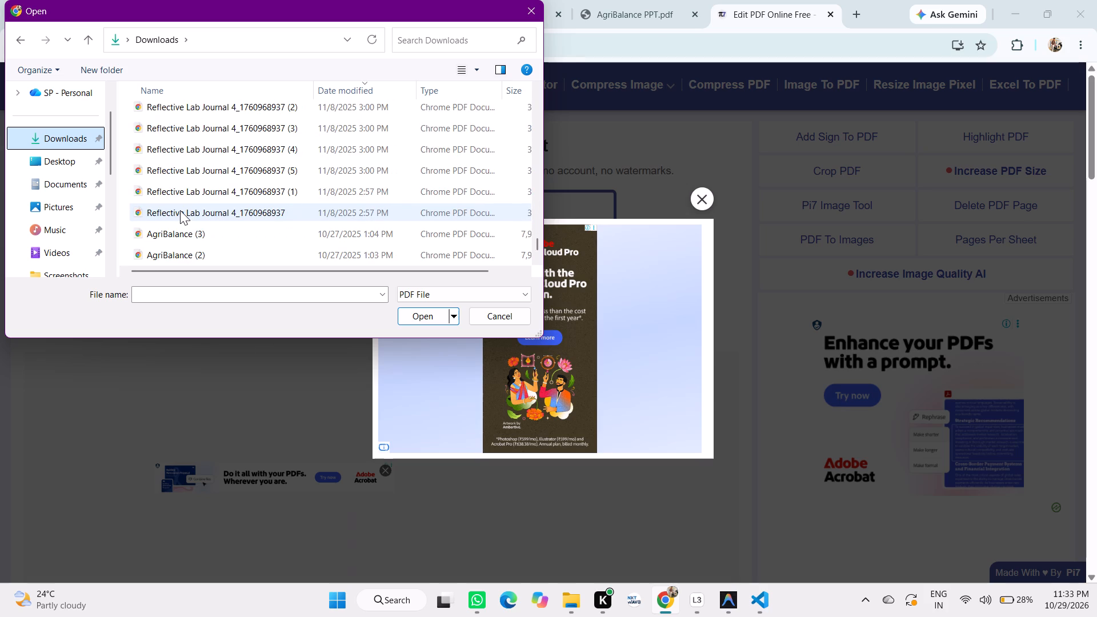
pyautogui.scroll(2, 180, 210)
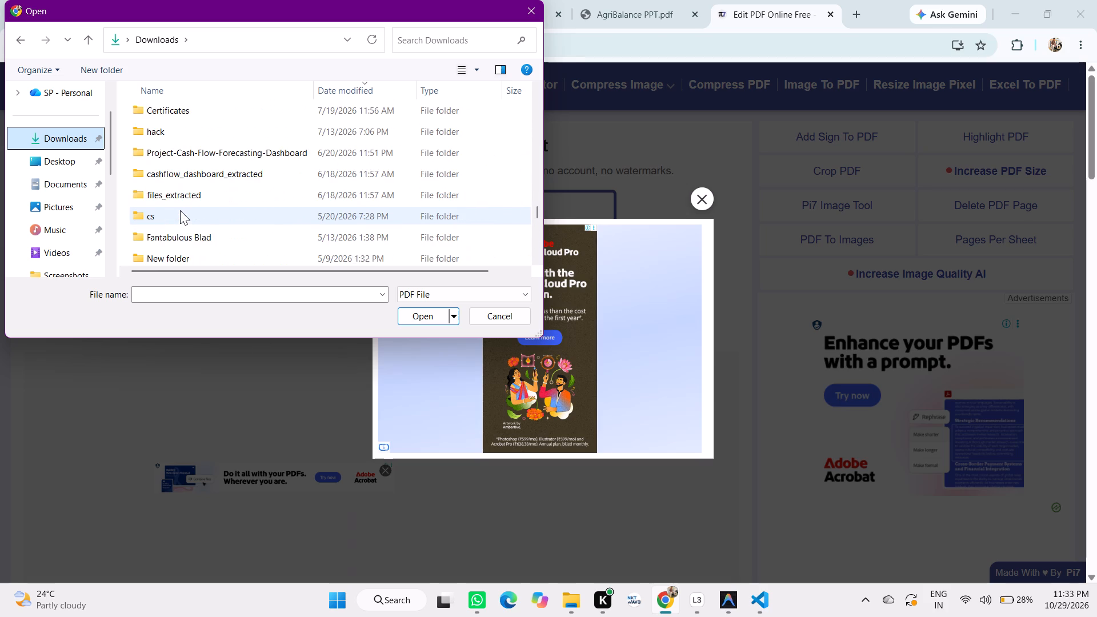
pyautogui.scroll(-1, 180, 210)
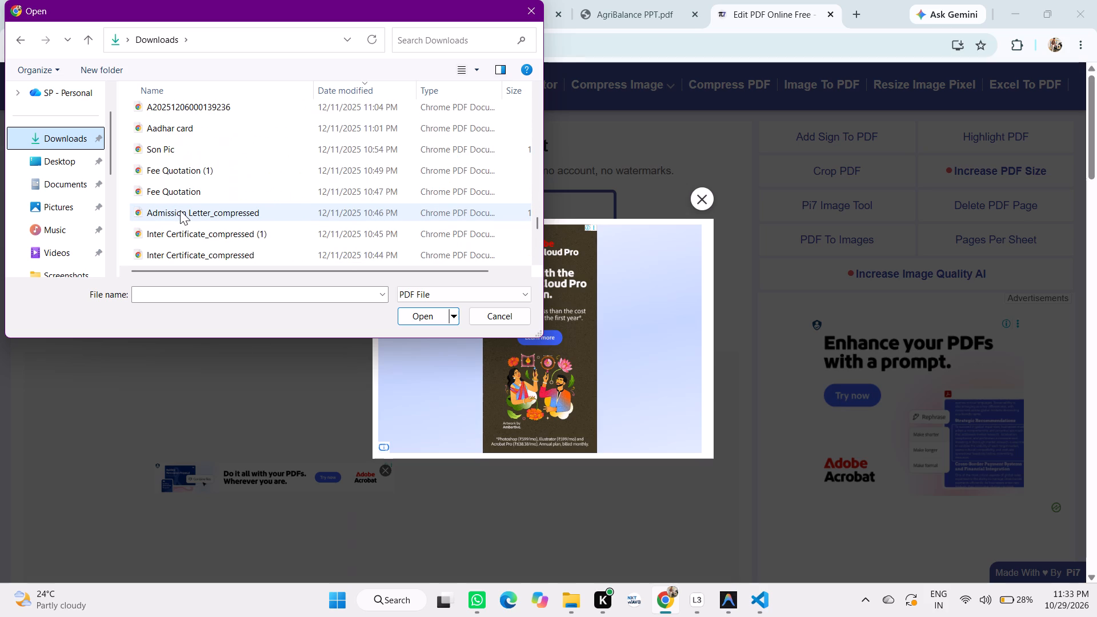
pyautogui.scroll(-4, 180, 210)
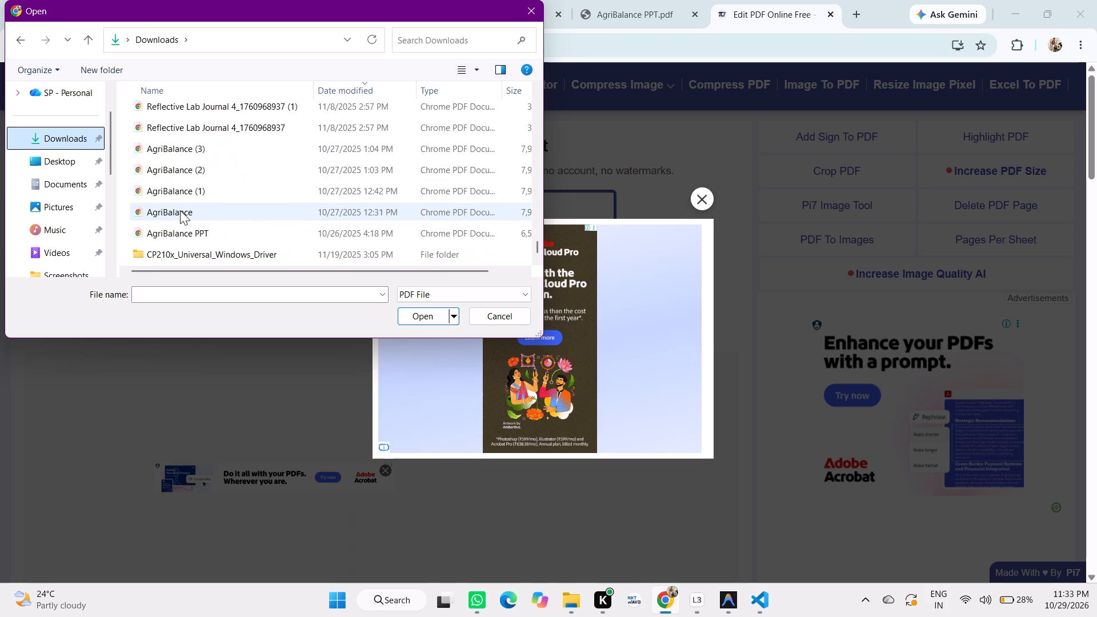
pyautogui.click(205, 229)
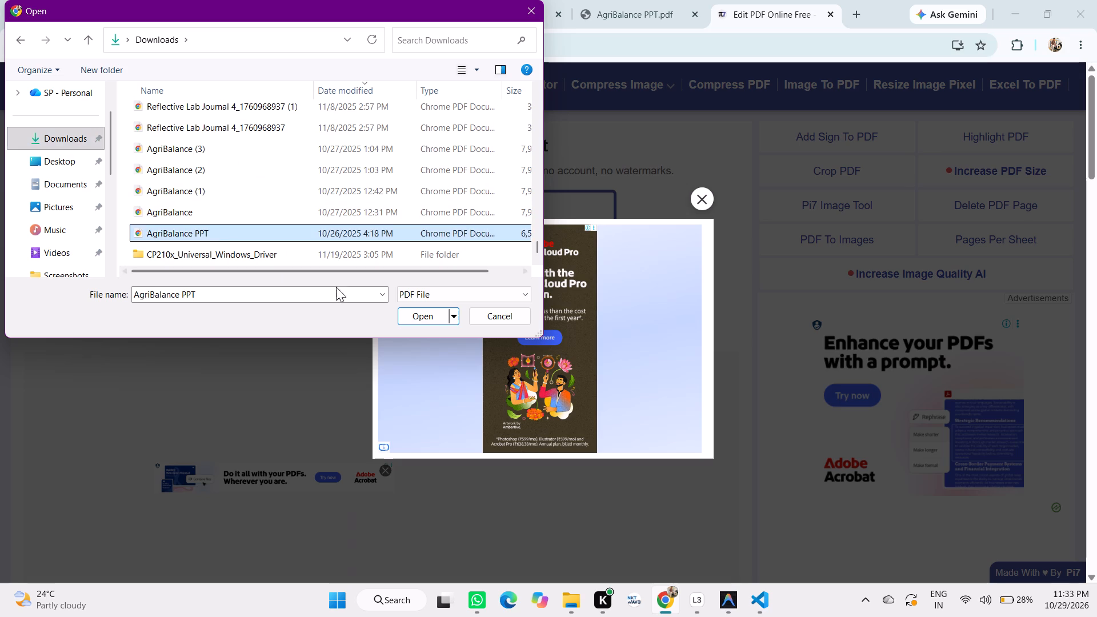
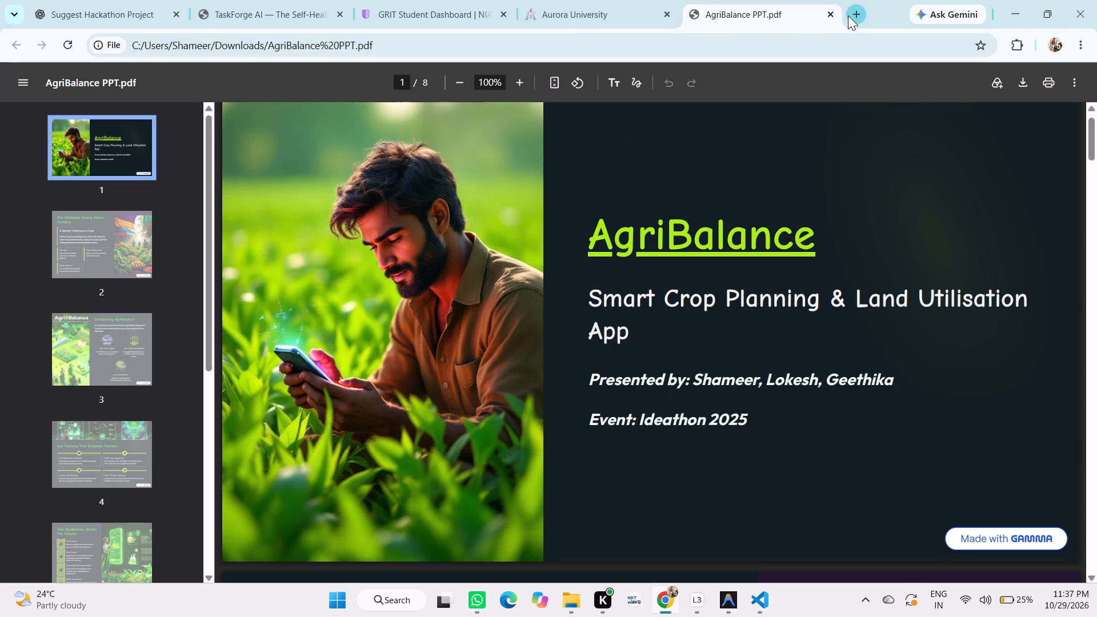
# Search the web for "pdf editor" in a new browser tab.
pyautogui.click(848, 15)
pyautogui.click(537, 297)
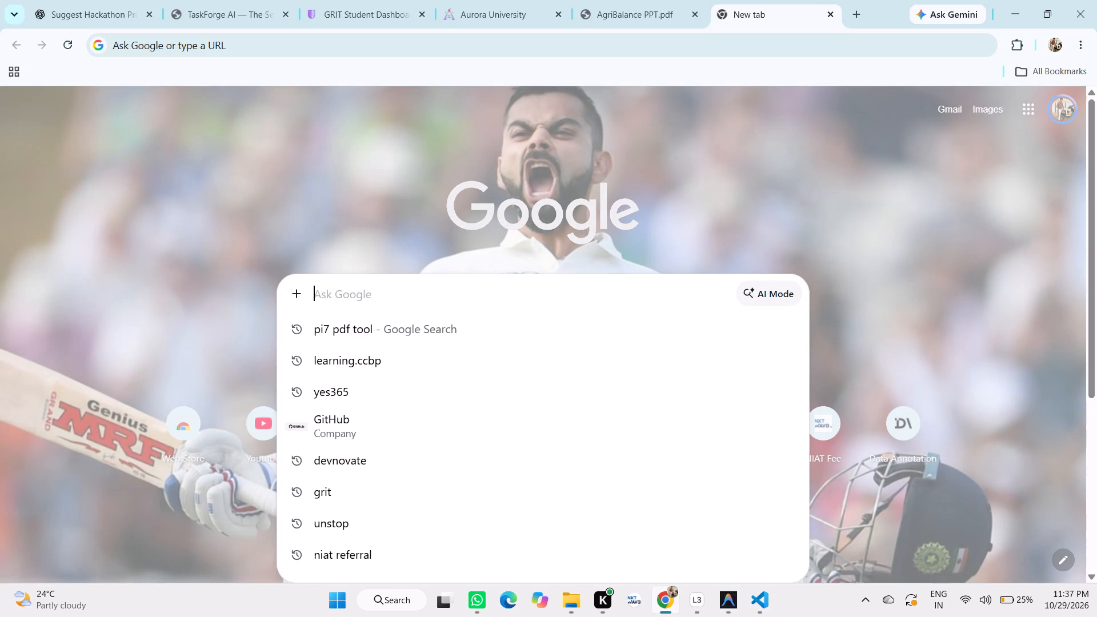
pyautogui.write('pdf to word')
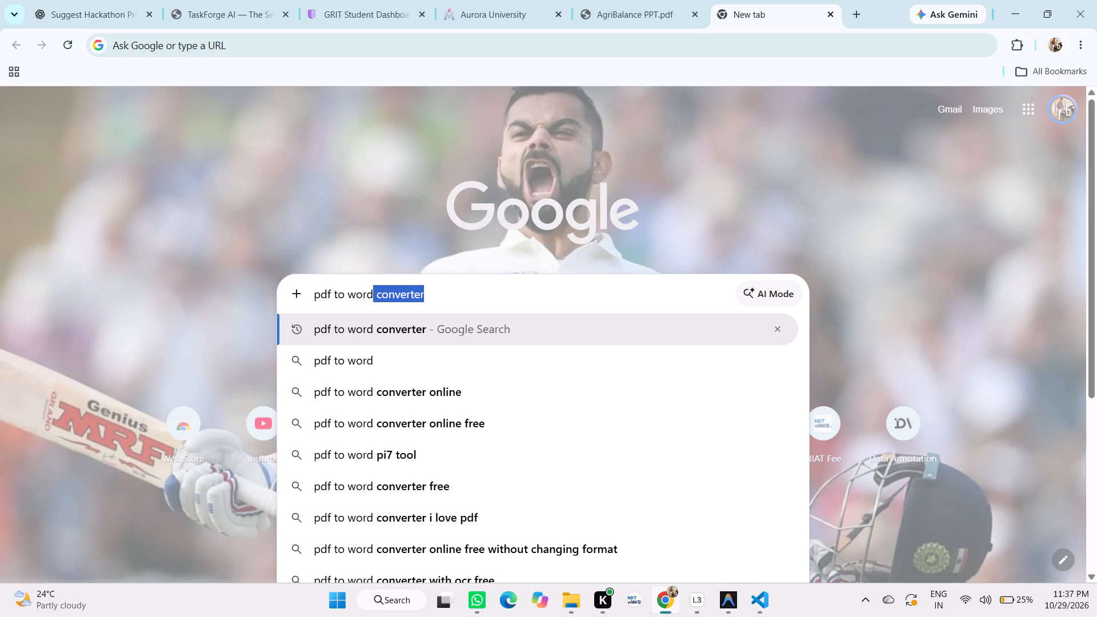
pyautogui.press('BackSpace')
pyautogui.press('BackSpace')
pyautogui.press('BackSpace')
pyautogui.press('BackSpace')
pyautogui.press('BackSpace')
pyautogui.press('BackSpace')
pyautogui.press('BackSpace')
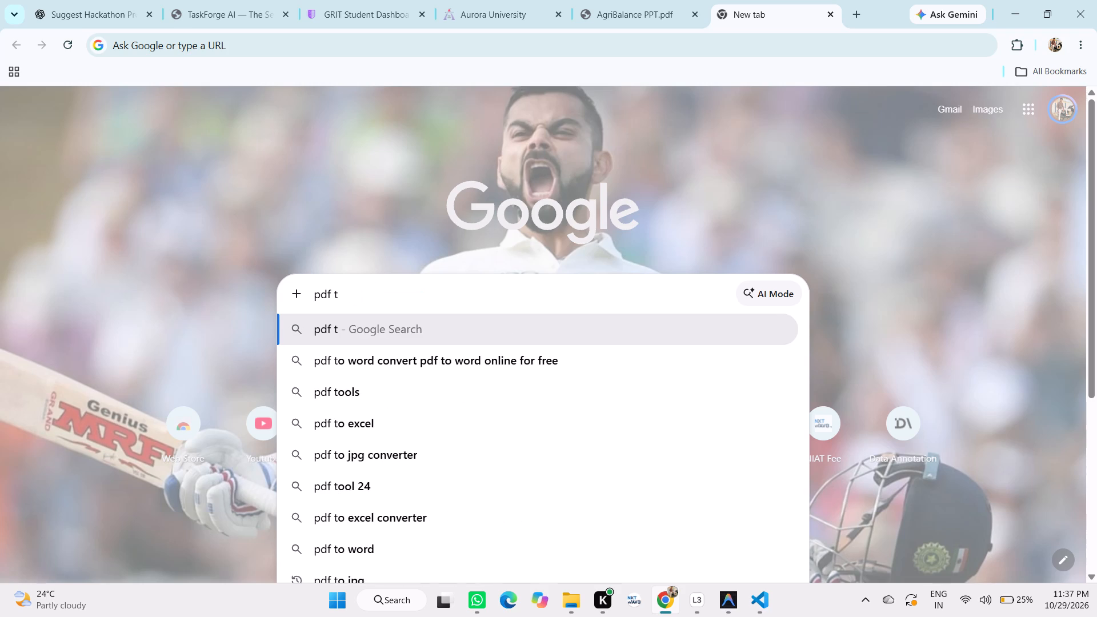
pyautogui.press('BackSpace')
pyautogui.write('editor')
pyautogui.press('Return')
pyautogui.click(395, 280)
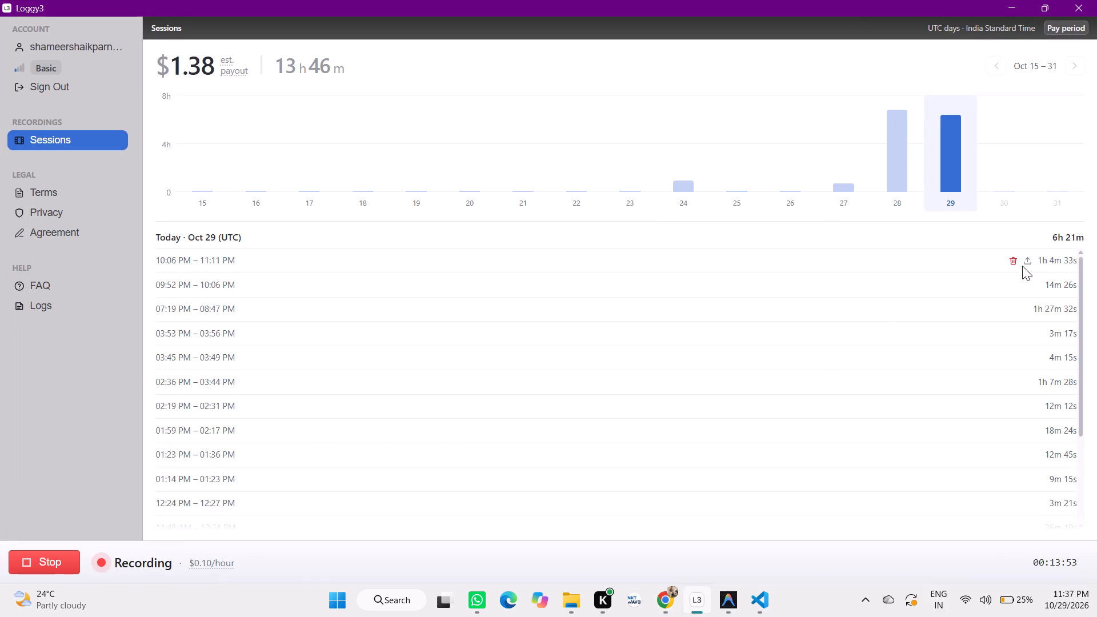
pyautogui.scroll(3, 923, 403)
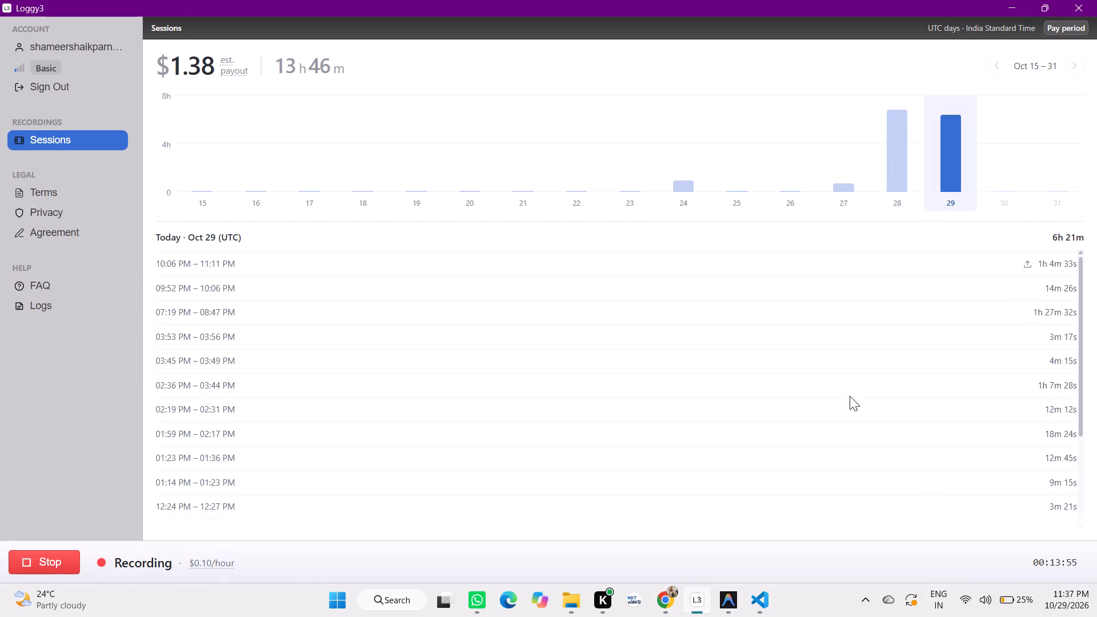
pyautogui.scroll(3, 836, 392)
pyautogui.click(670, 584)
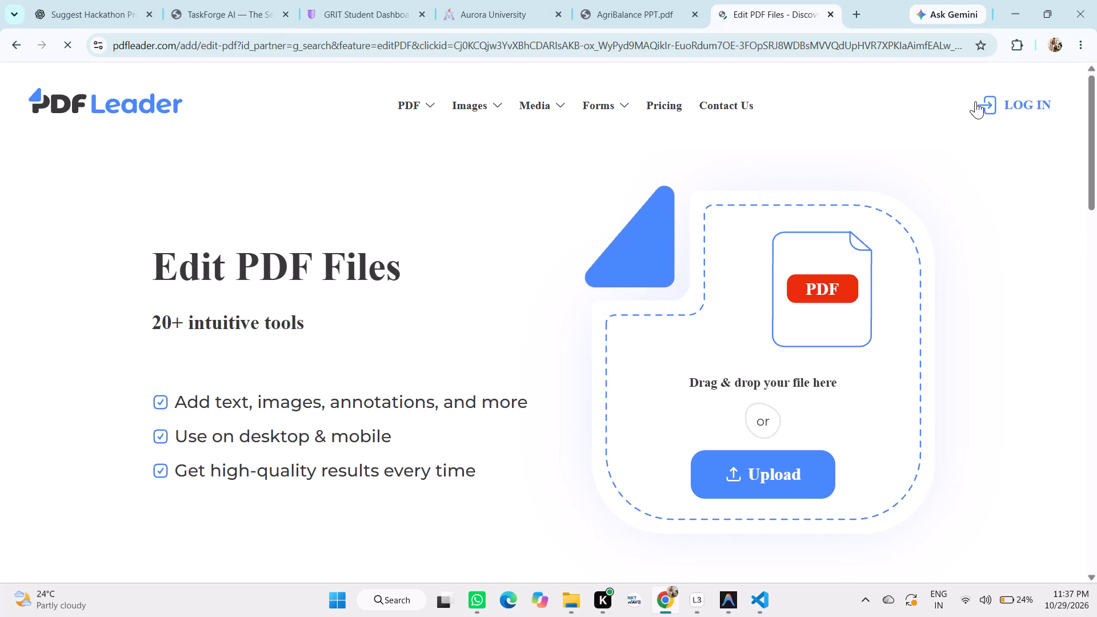
# Leave PDFLeader for the search results and open PDFGuru's Edit PDF page.
pyautogui.click(994, 105)
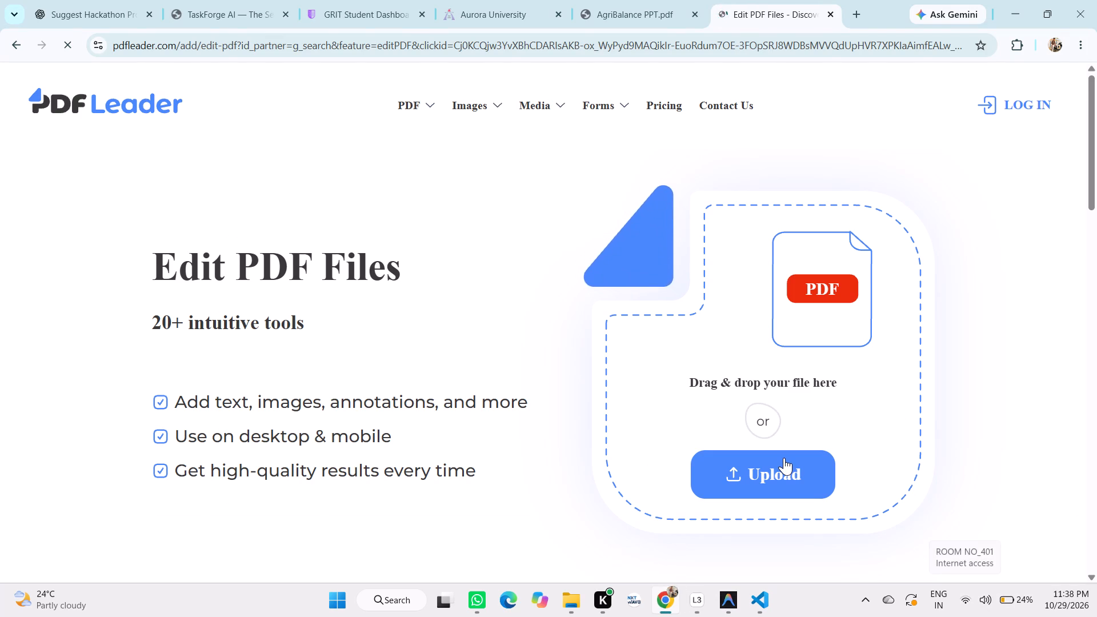
pyautogui.hscroll(7, 784, 458)
pyautogui.scroll(-1, 394, 437)
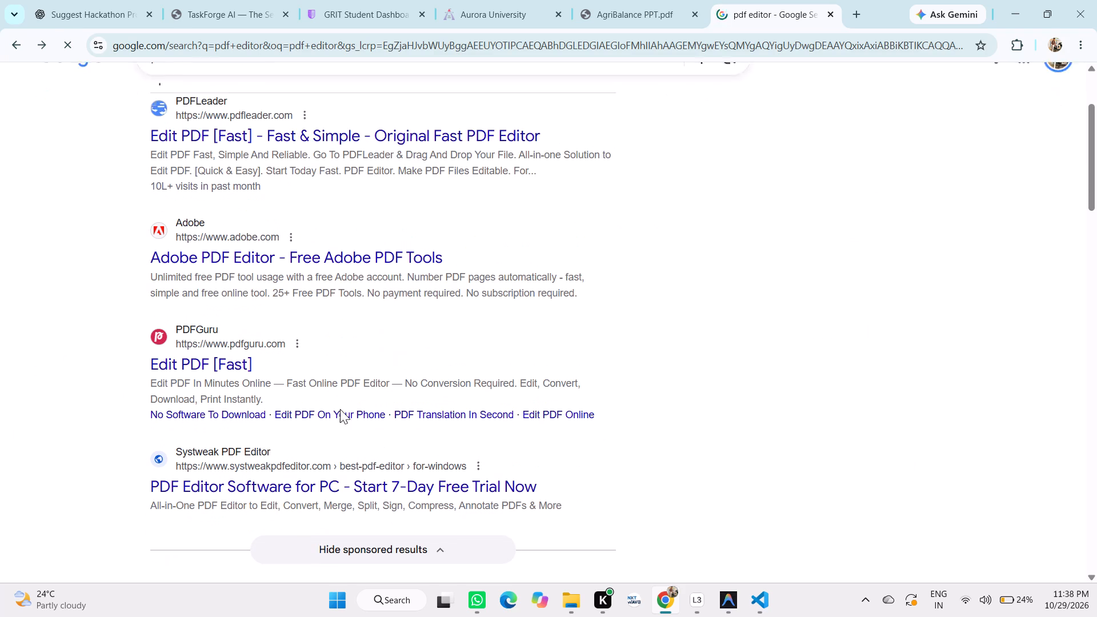
pyautogui.click(223, 360)
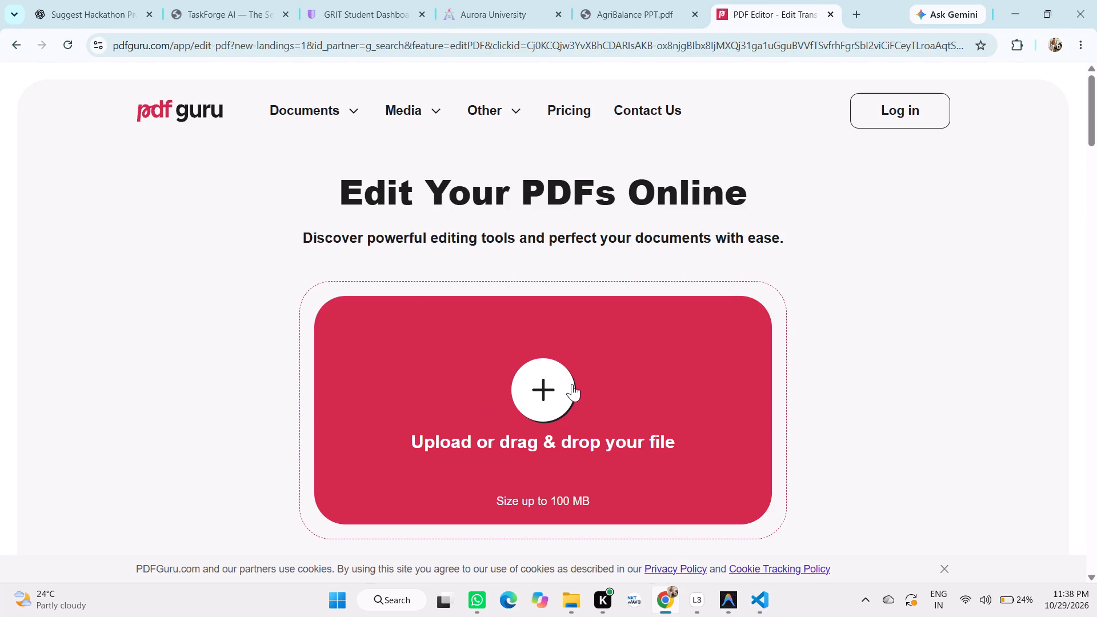
# Upload the AgriBalance PPT file from the Downloads folder to the PDF Guru editor.
pyautogui.click(572, 384)
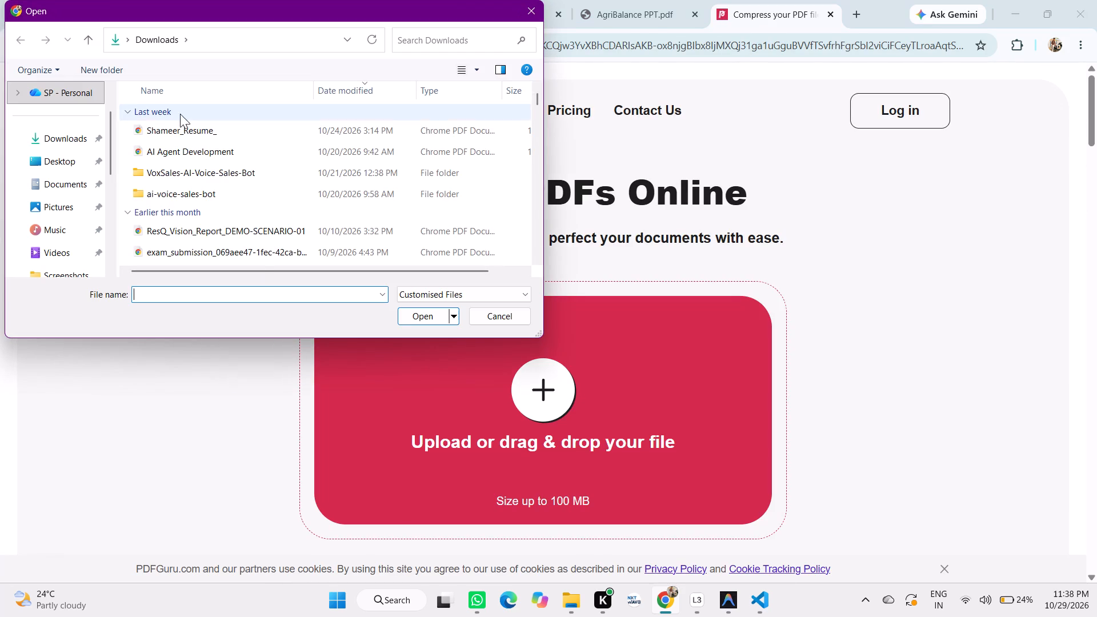
pyautogui.click(79, 133)
pyautogui.scroll(-9, 251, 179)
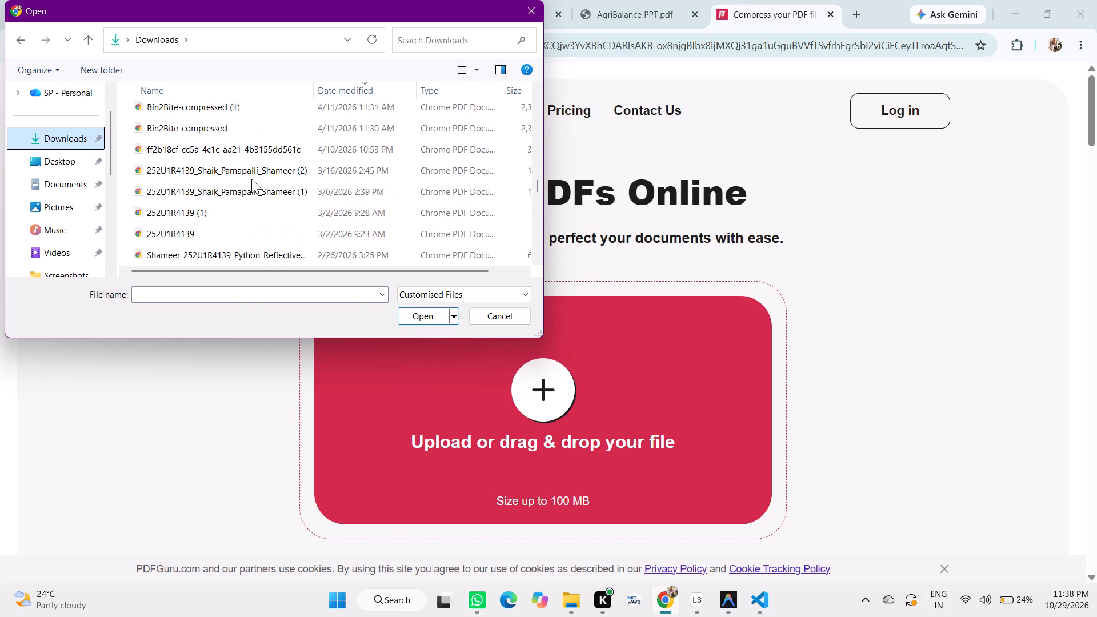
pyautogui.scroll(-1, 251, 179)
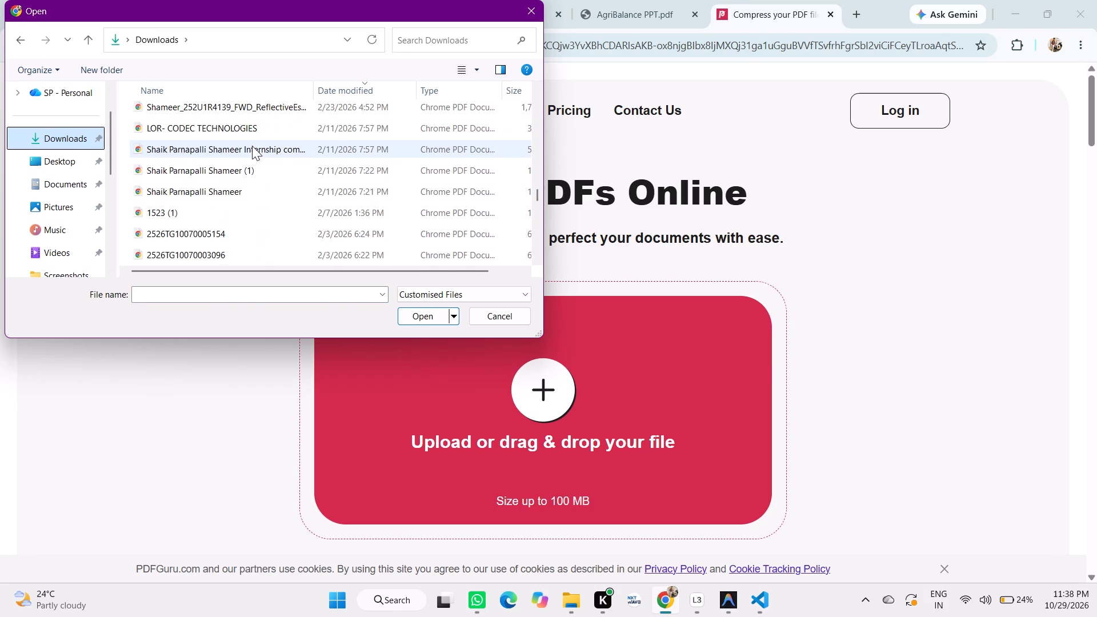
pyautogui.scroll(-13, 265, 154)
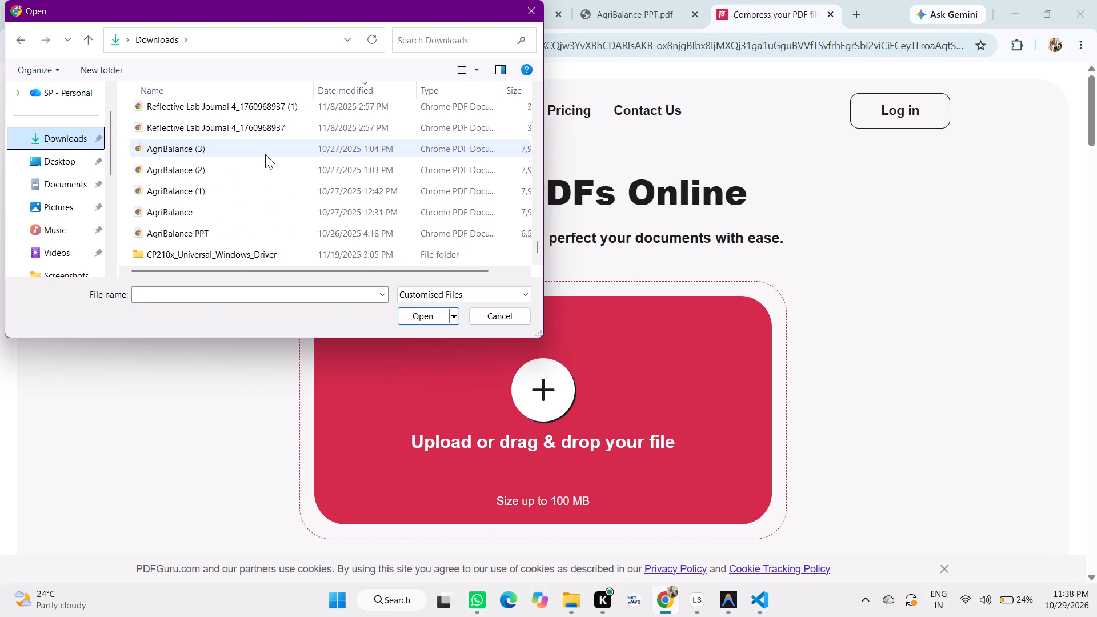
pyautogui.scroll(-8, 265, 154)
pyautogui.click(235, 234)
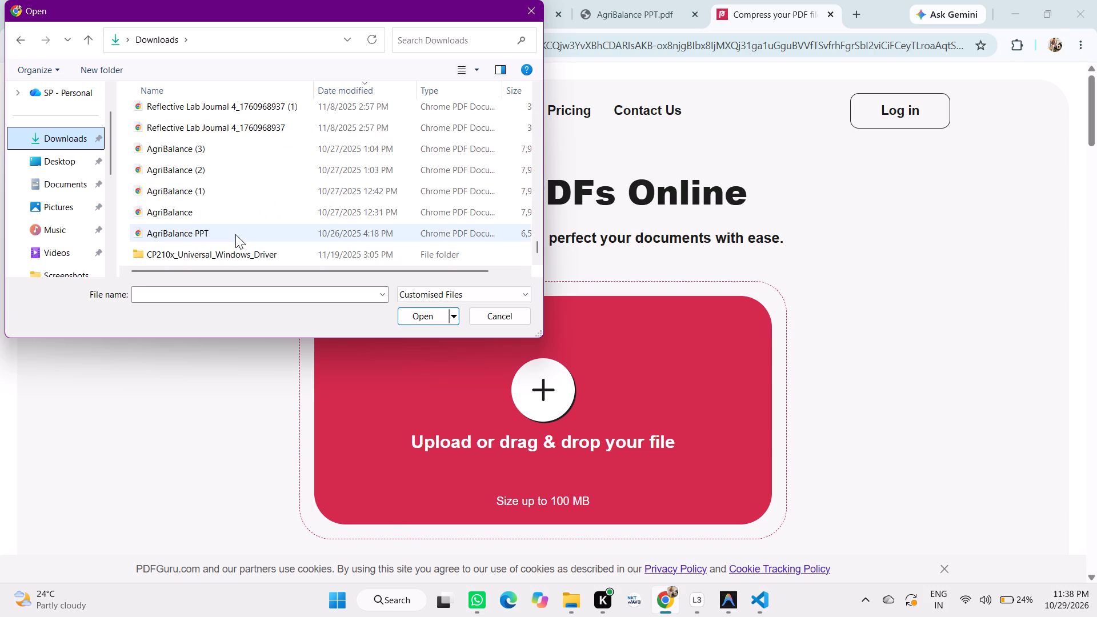
pyautogui.click(425, 317)
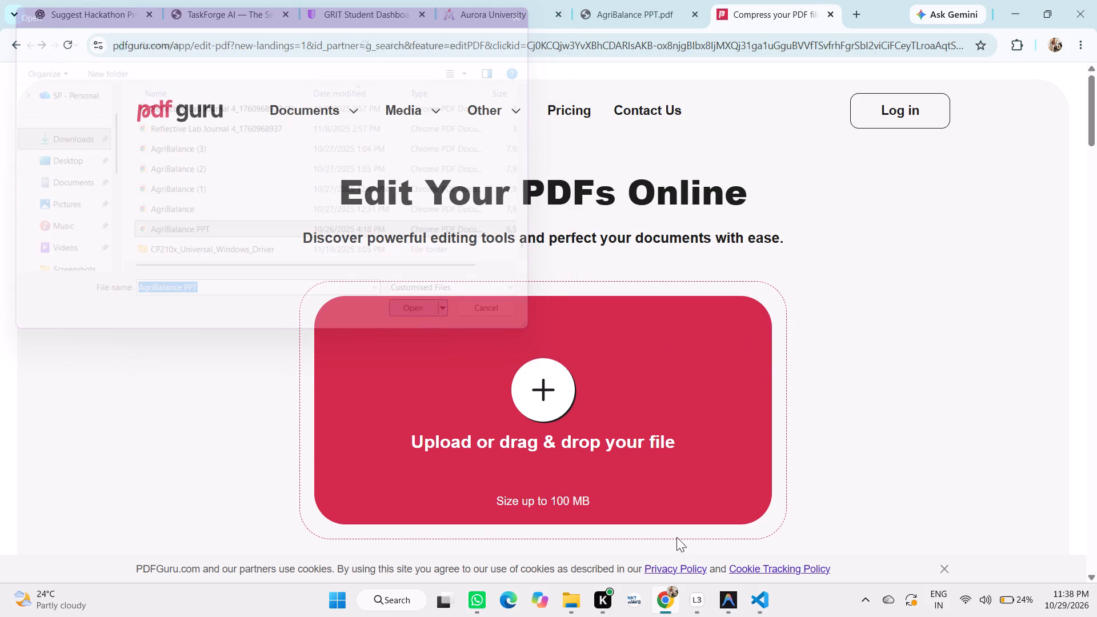
# Switch to File Explorer and open the AgriBalance PDF from the Downloads folder.
pyautogui.click(575, 602)
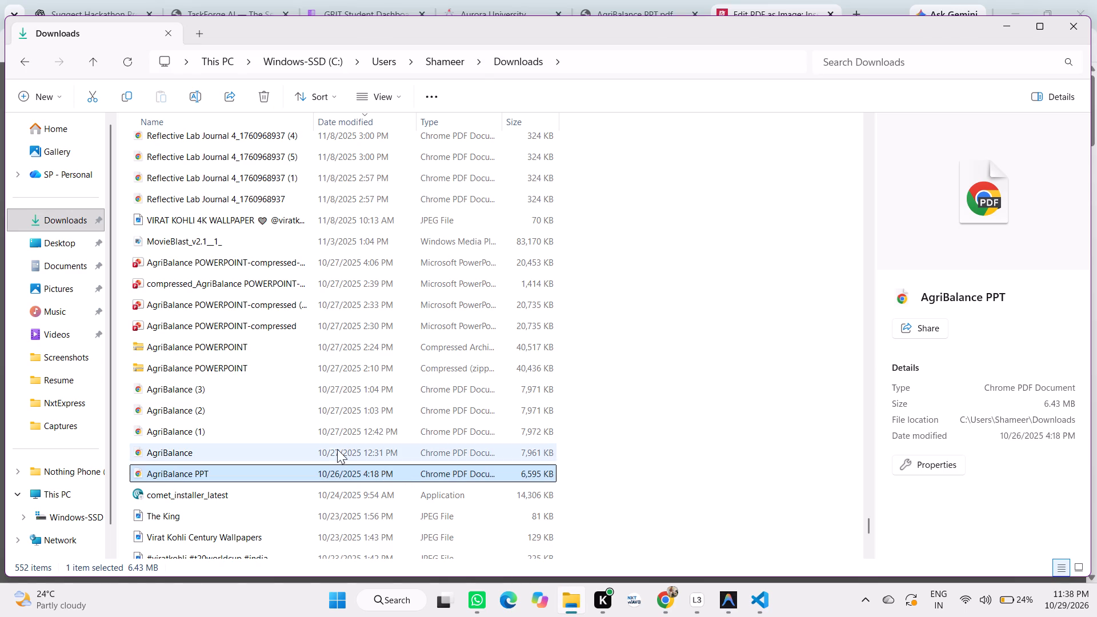
pyautogui.doubleClick(333, 448)
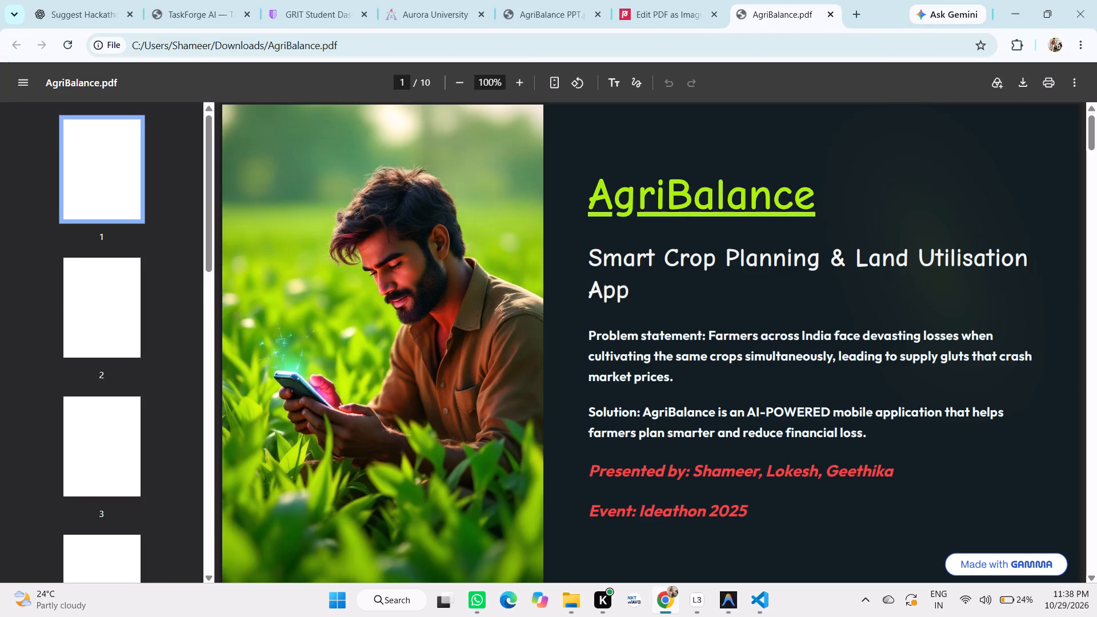
# Look through the AgriBalance PDF from the title slide to the last page and back over the team and audience slides.
pyautogui.scroll(-6, 579, 463)
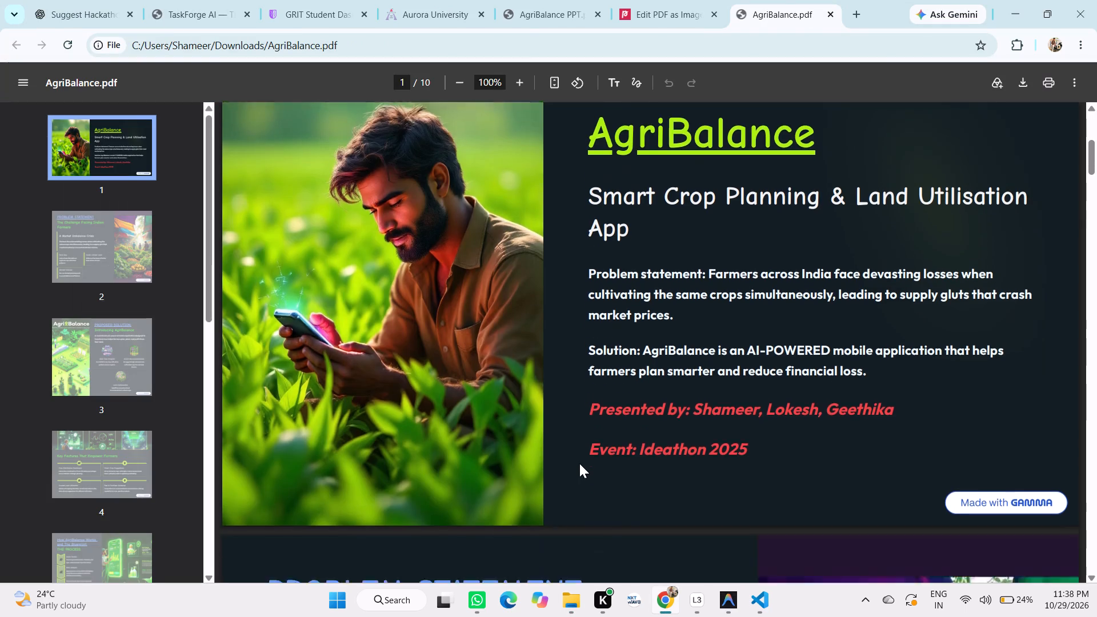
pyautogui.scroll(-5, 579, 463)
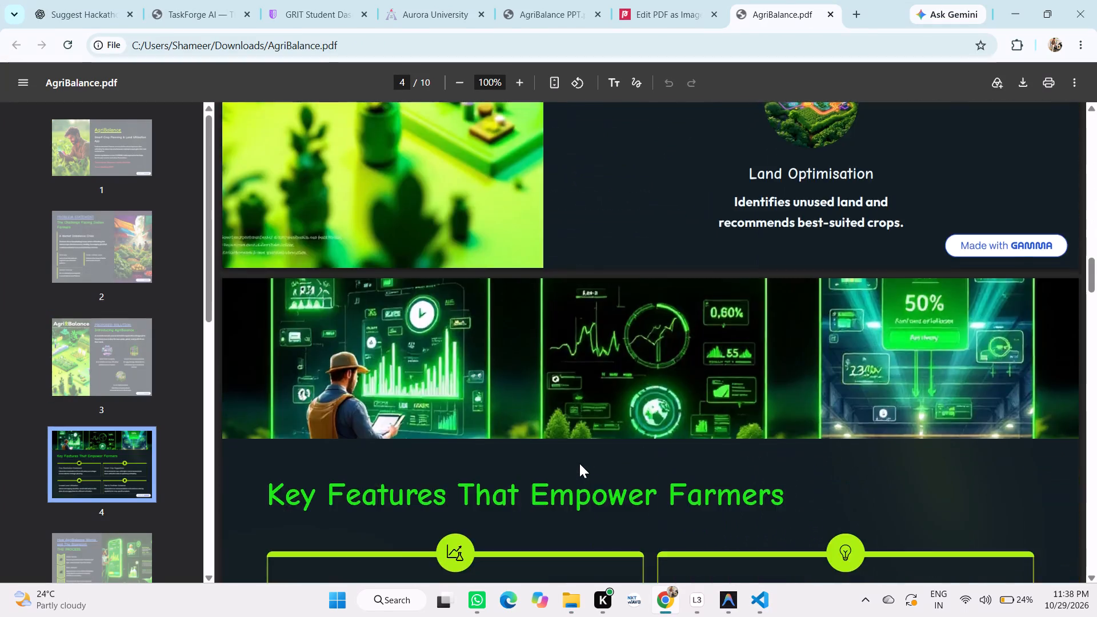
pyautogui.scroll(7, 579, 463)
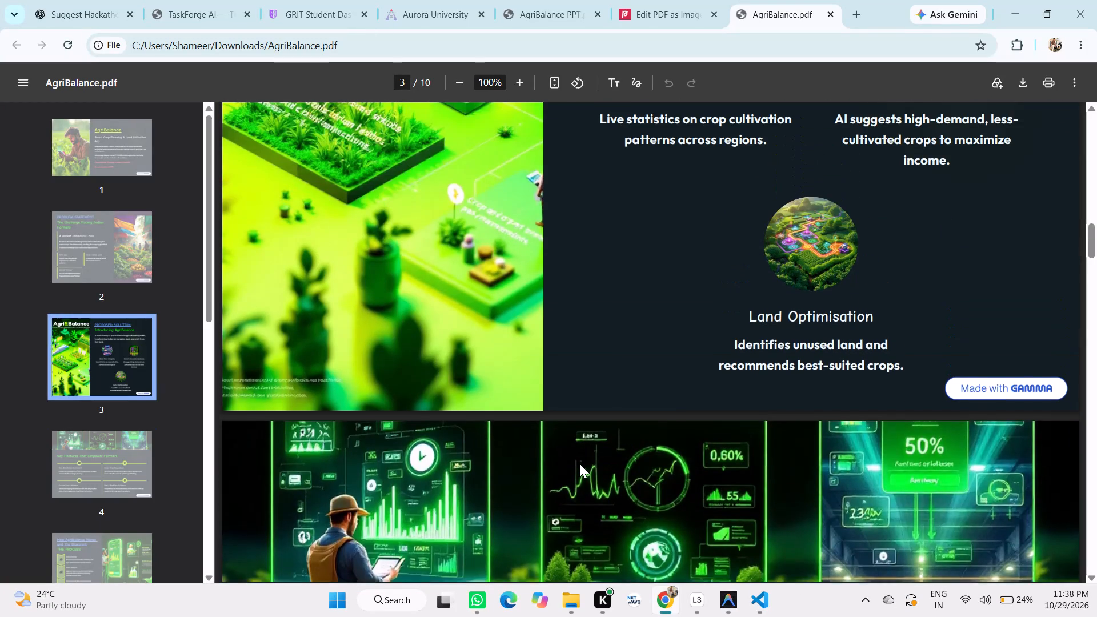
pyautogui.scroll(3, 579, 463)
pyautogui.scroll(-1, 579, 463)
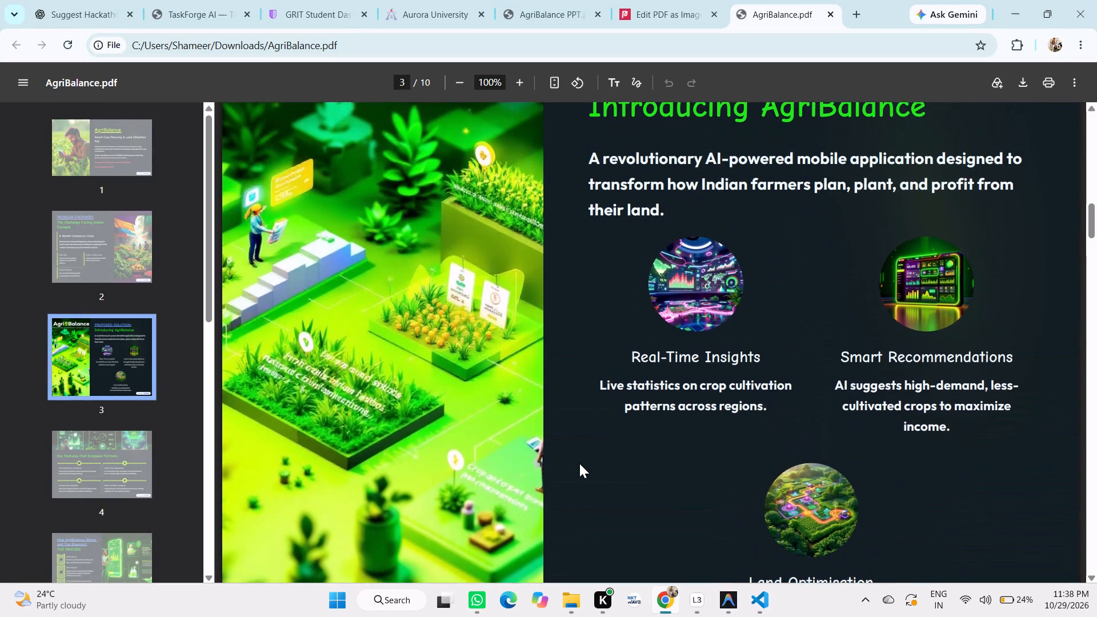
pyautogui.scroll(-7, 579, 463)
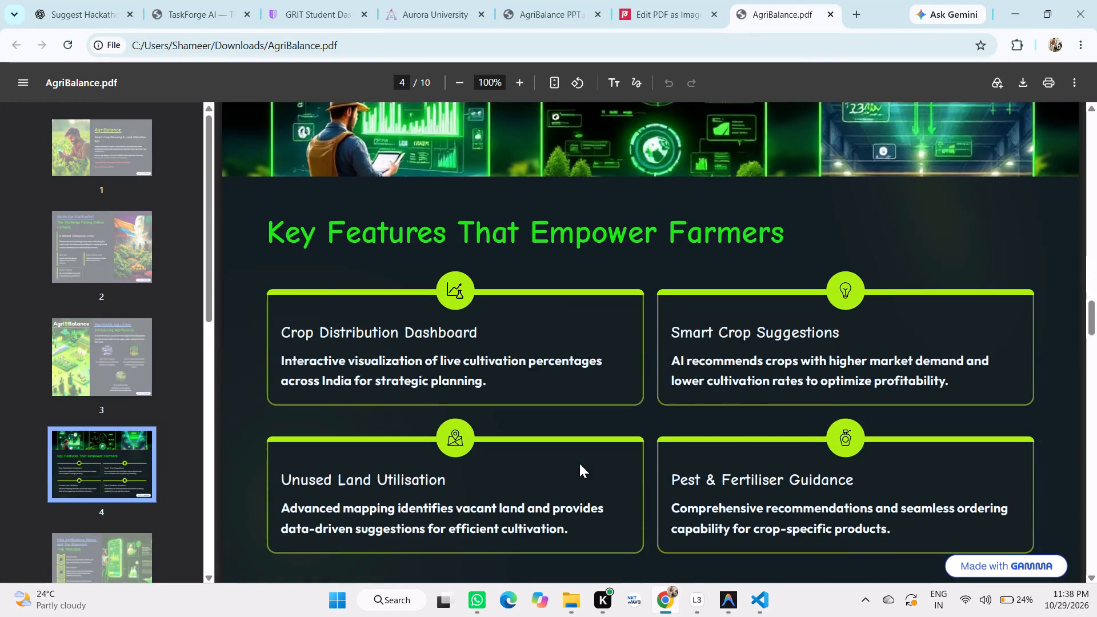
pyautogui.scroll(-7, 579, 463)
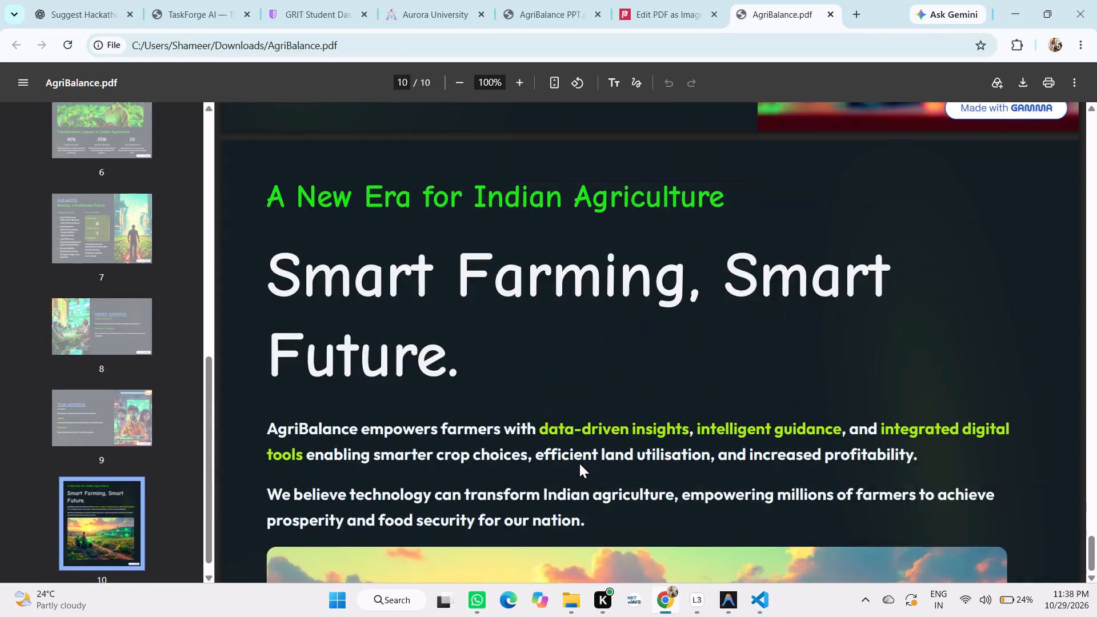
pyautogui.scroll(3, 579, 463)
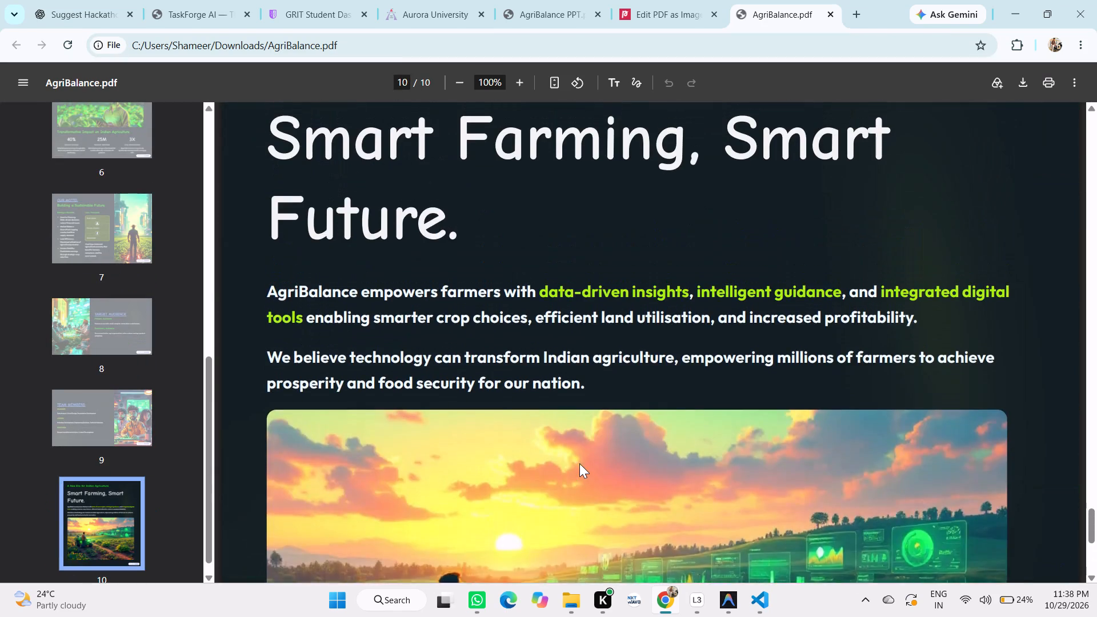
pyautogui.scroll(7, 579, 463)
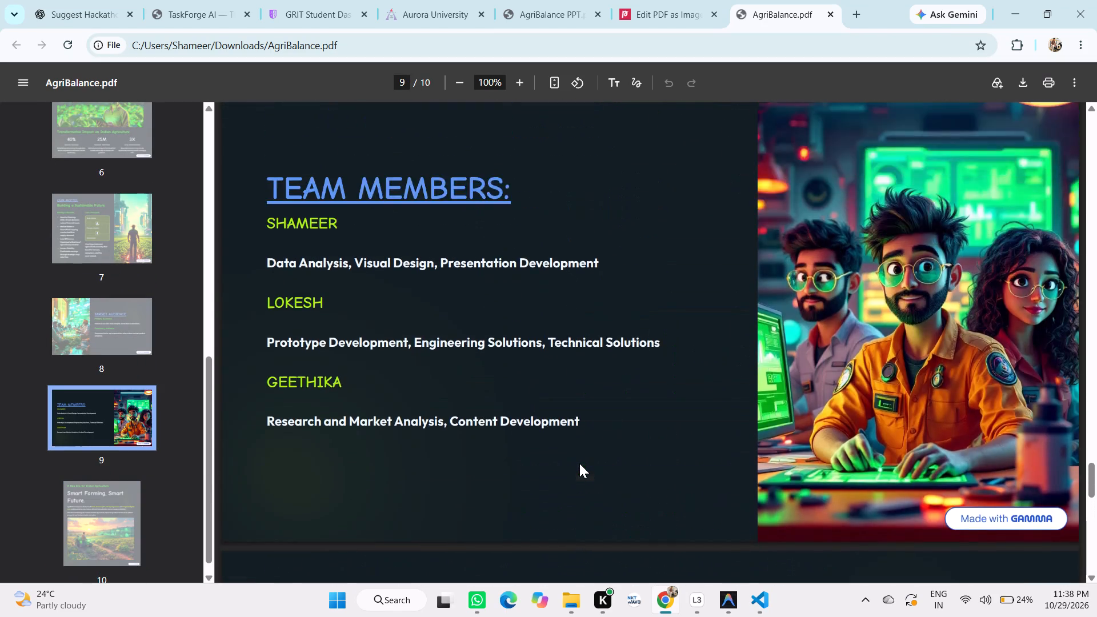
pyautogui.scroll(5, 579, 463)
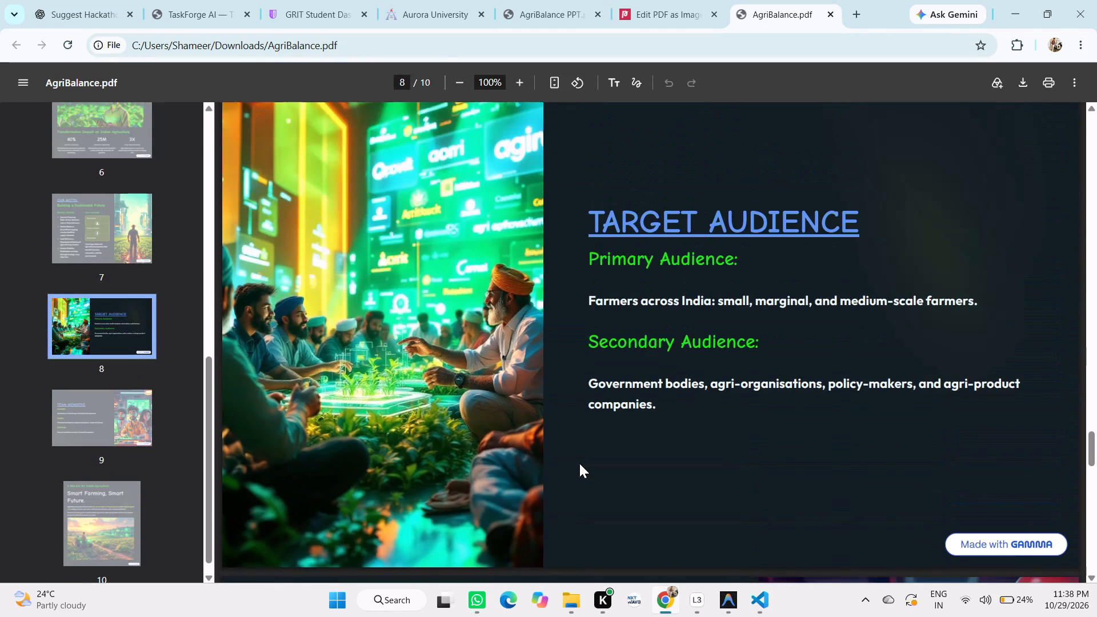
# Return to the PDF Guru page and check the processing of the uploaded document.
pyautogui.scroll(-1, 588, 463)
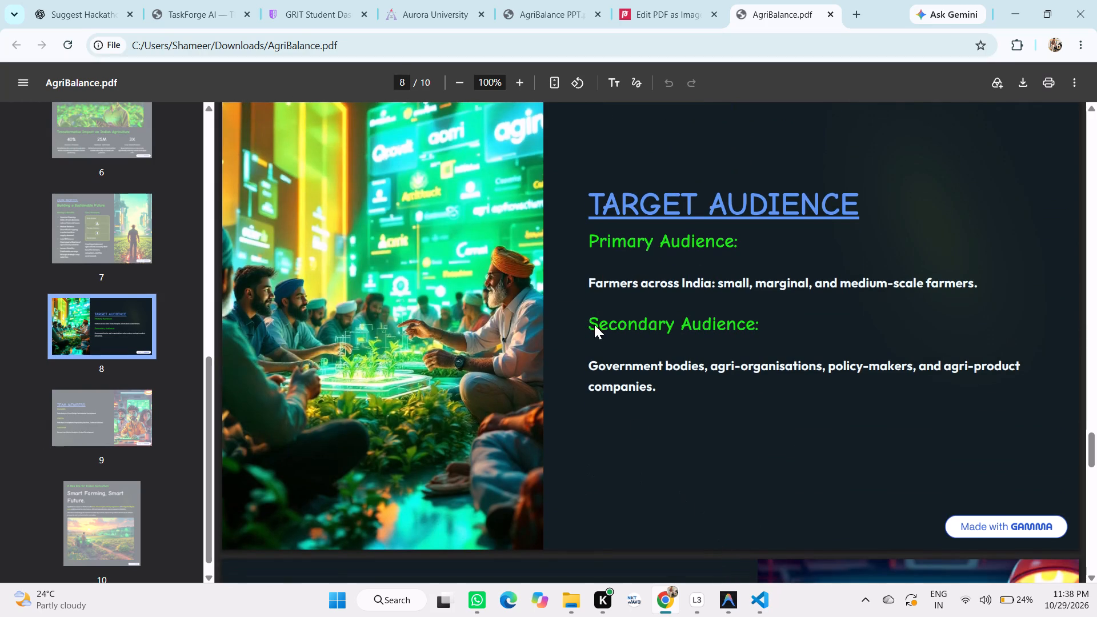
pyautogui.click(644, 0)
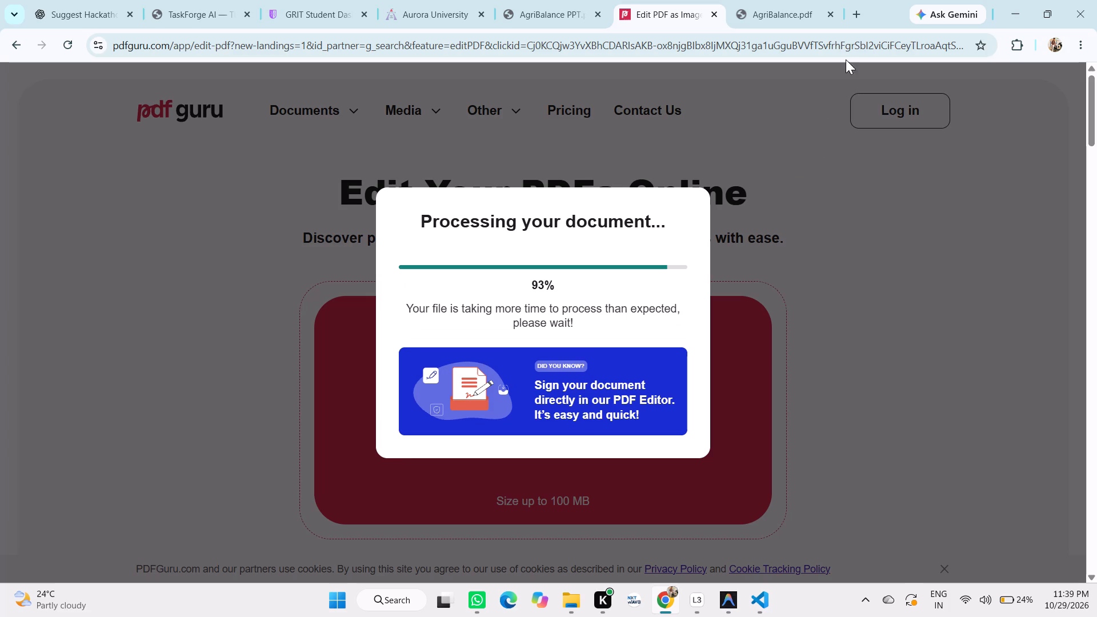
# Search Google for "ppt to powerpoint" in a new browser tab and open iLovePDF's PDF to PowerPoint converter.
pyautogui.click(859, 14)
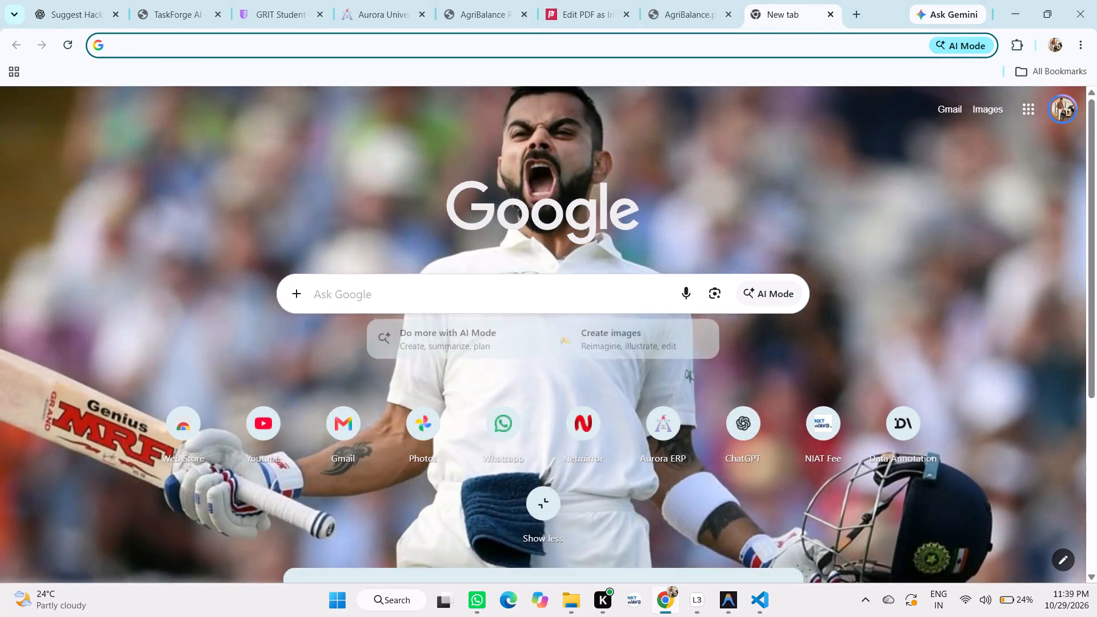
pyautogui.click(484, 299)
pyautogui.write('ppt to powe')
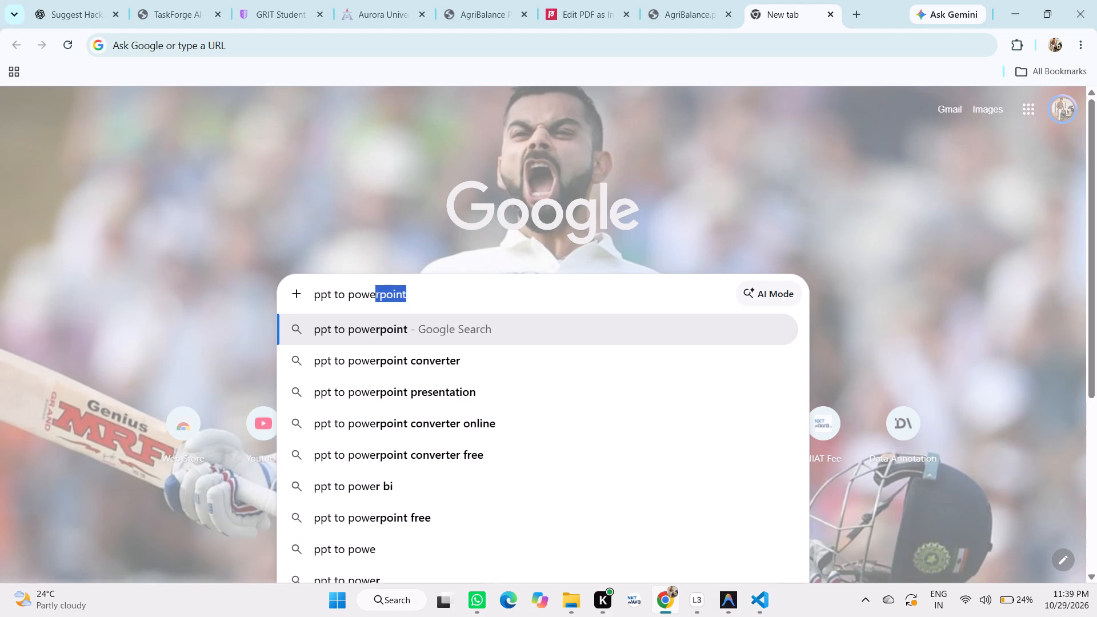
pyautogui.click(463, 330)
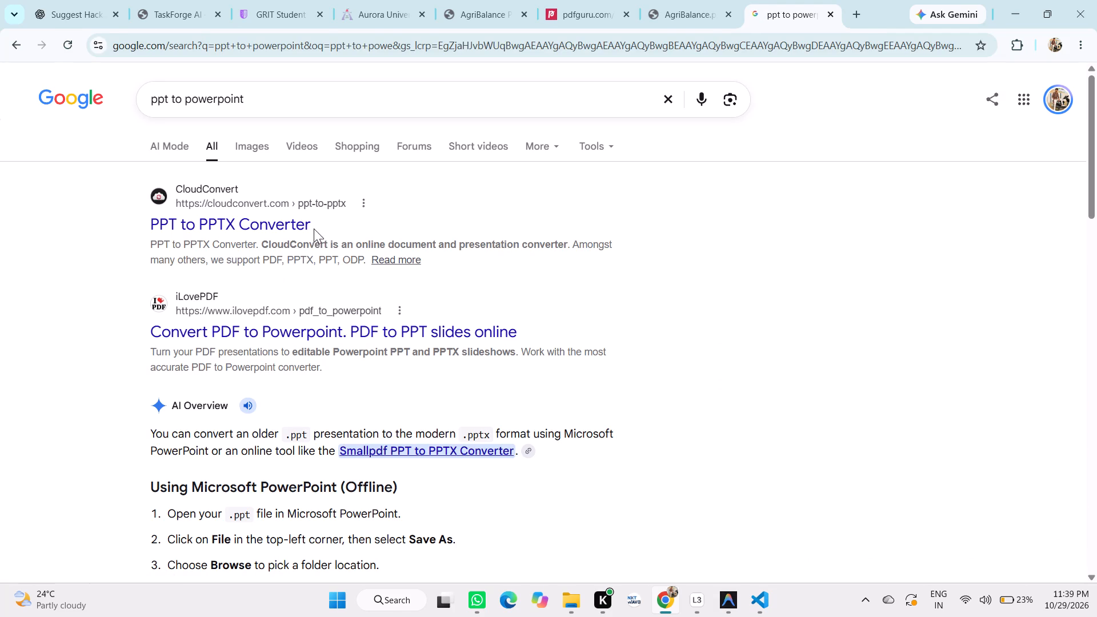
pyautogui.click(296, 335)
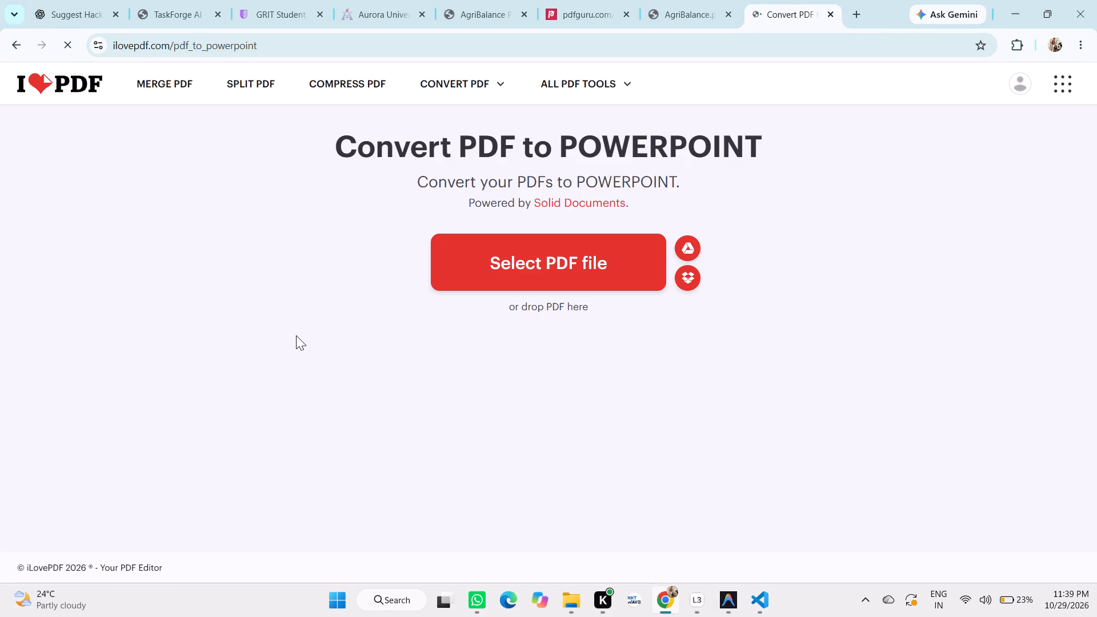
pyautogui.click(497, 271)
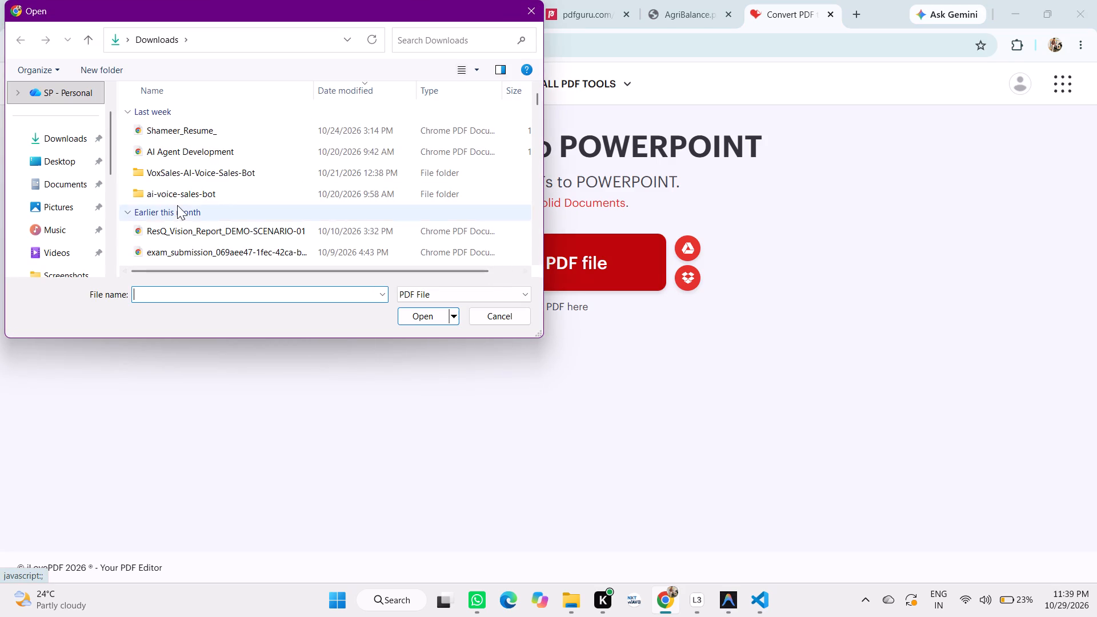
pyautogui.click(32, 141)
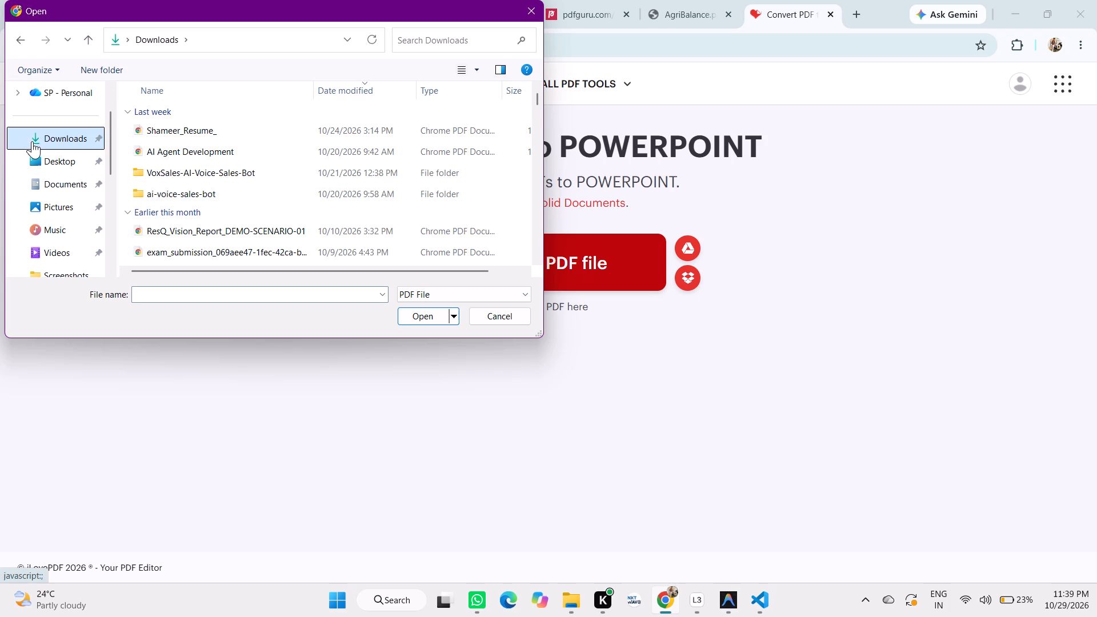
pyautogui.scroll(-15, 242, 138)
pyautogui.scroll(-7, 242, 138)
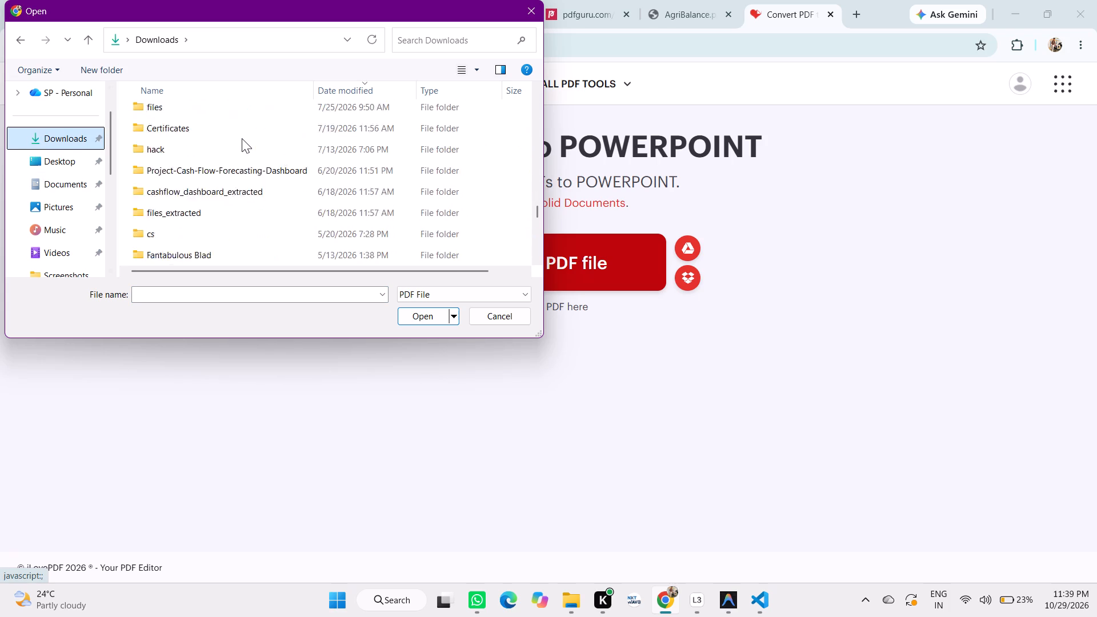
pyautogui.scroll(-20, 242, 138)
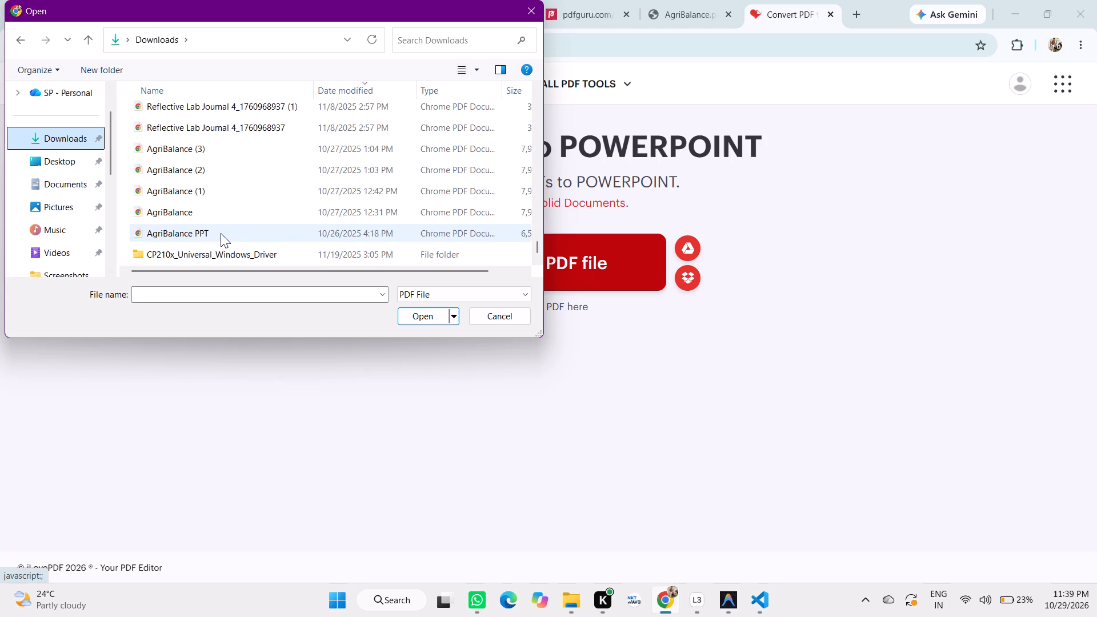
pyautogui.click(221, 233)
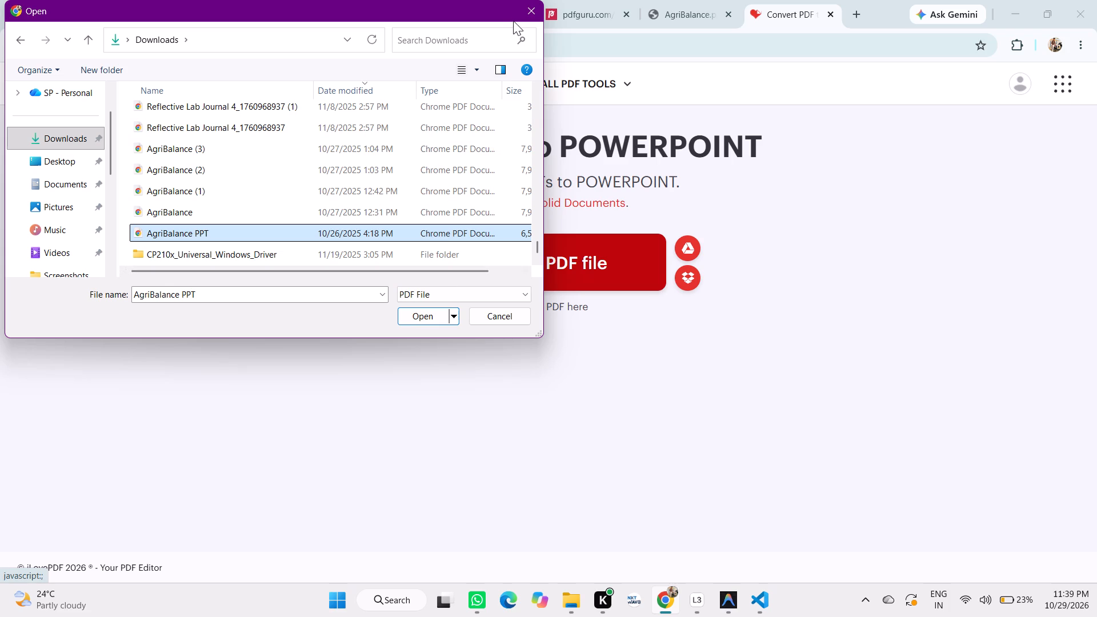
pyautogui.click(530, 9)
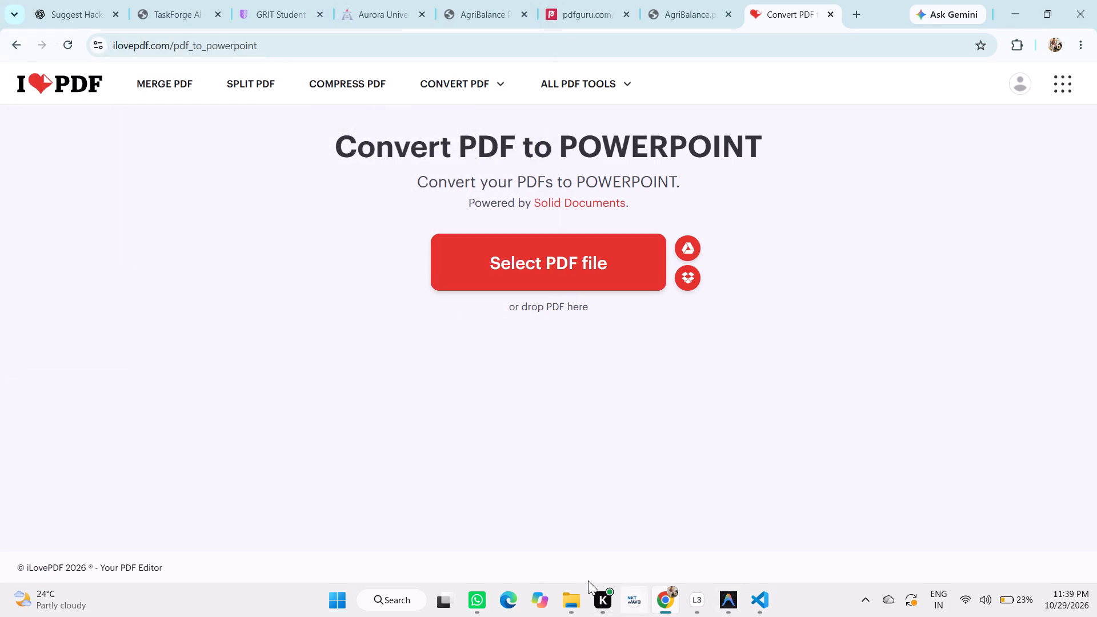
# Switch to File Explorer and open the AgriBalance (3) PDF from the Downloads folder.
pyautogui.click(582, 605)
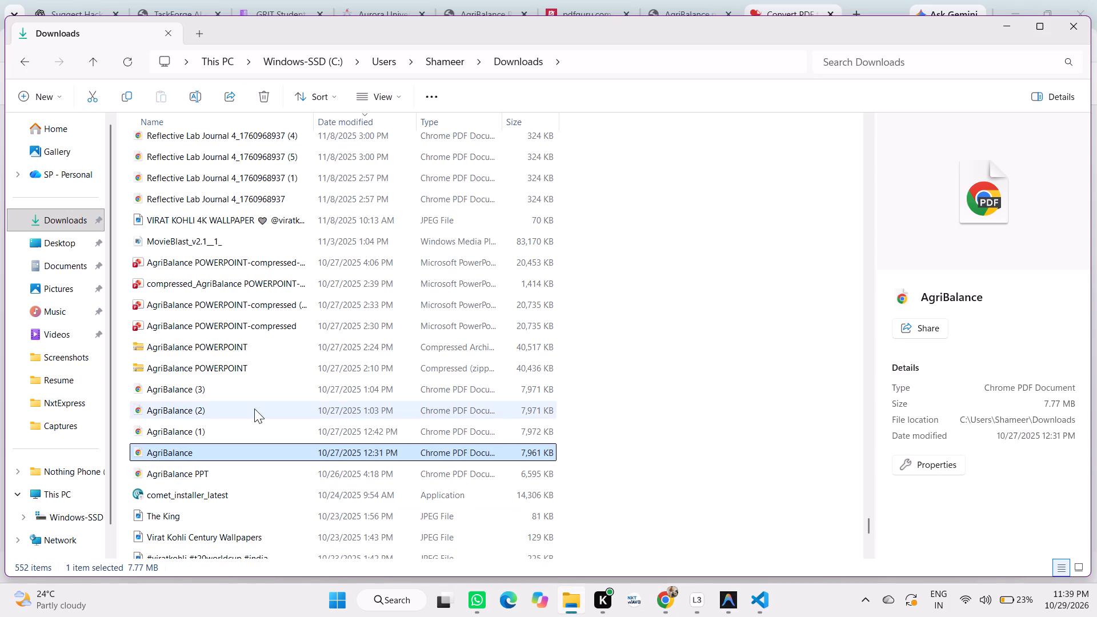
pyautogui.doubleClick(250, 392)
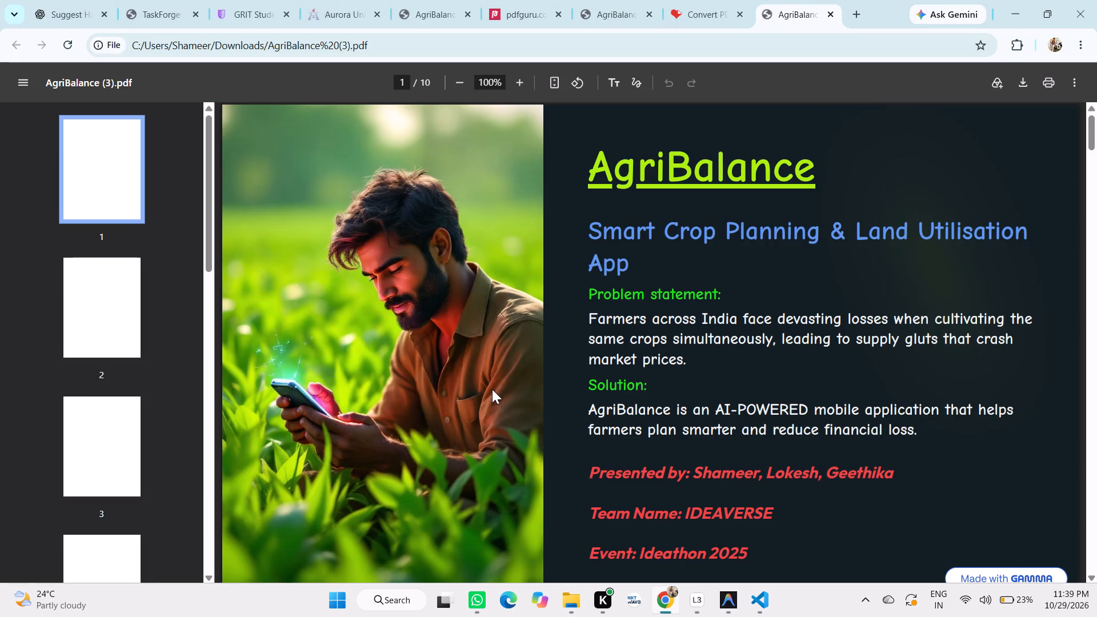
# Look through the AgriBalance (3) PDF from the title slide to the last page and back to the title slide.
pyautogui.scroll(-5, 485, 402)
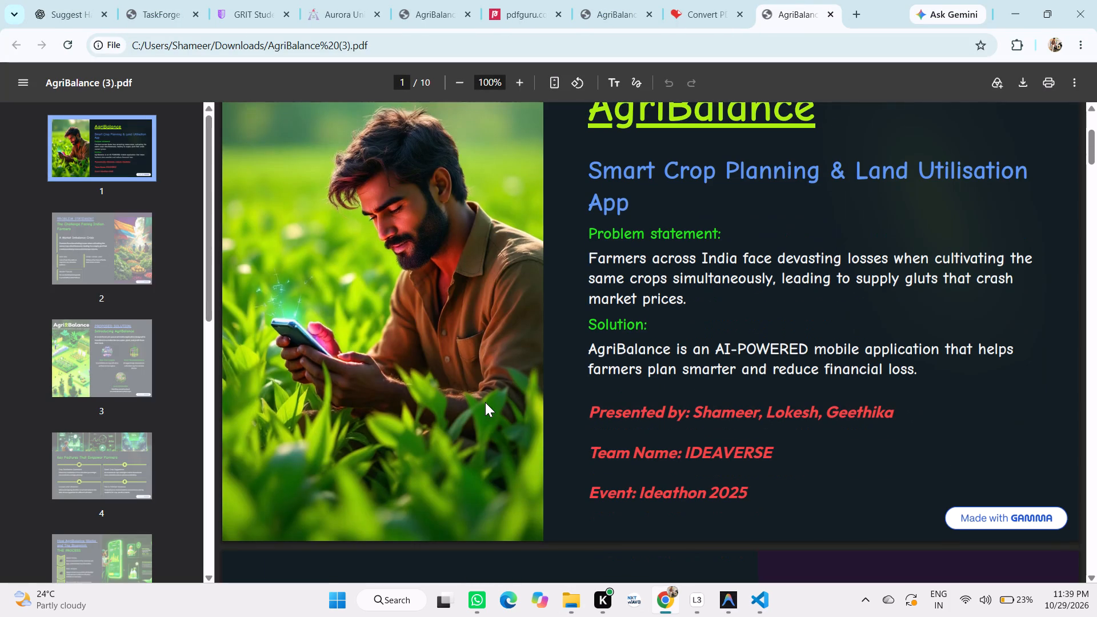
pyautogui.scroll(-6, 485, 402)
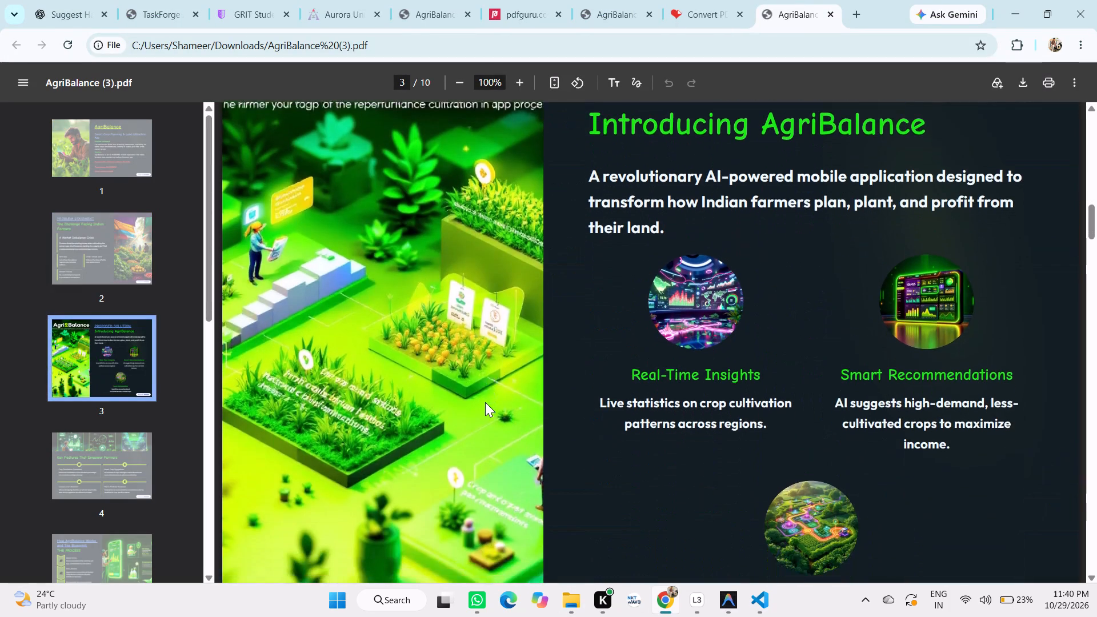
pyautogui.scroll(-11, 485, 402)
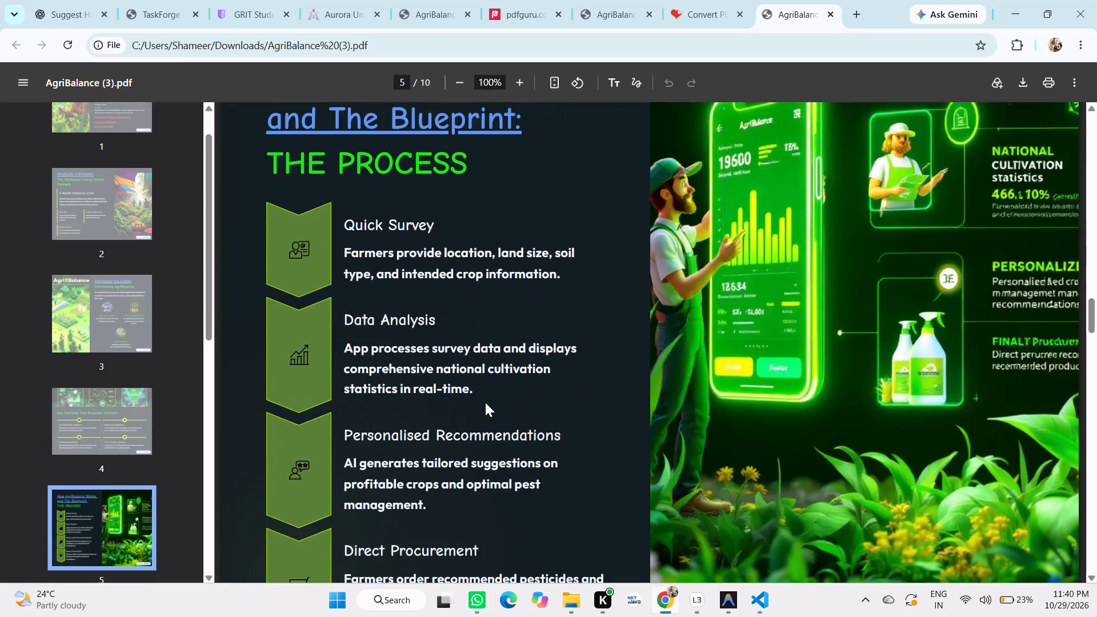
pyautogui.scroll(-9, 485, 402)
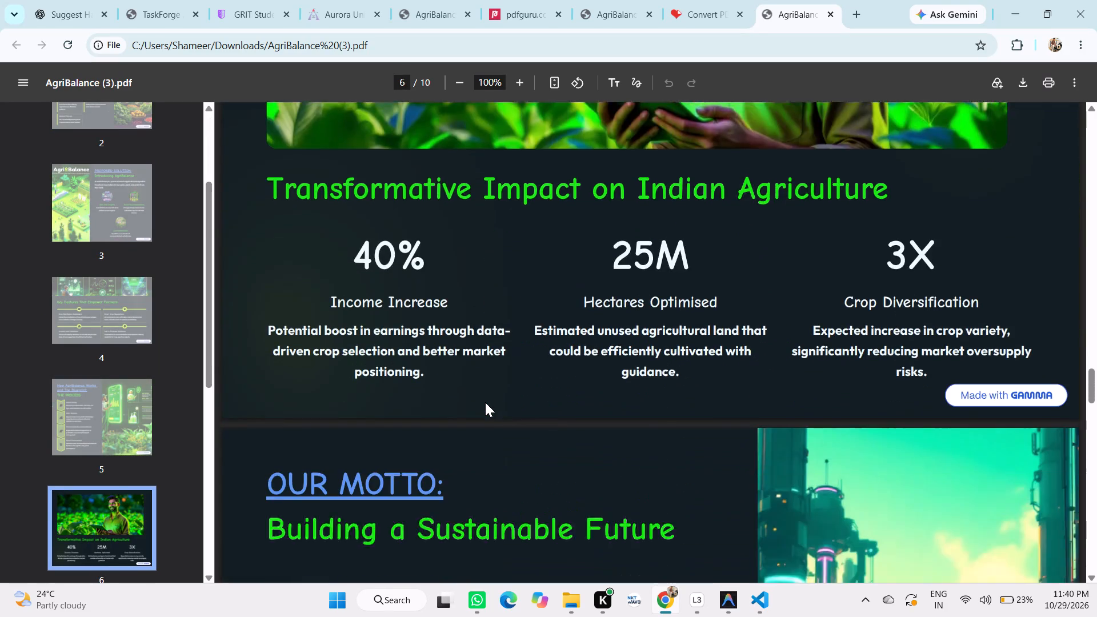
pyautogui.scroll(-8, 485, 402)
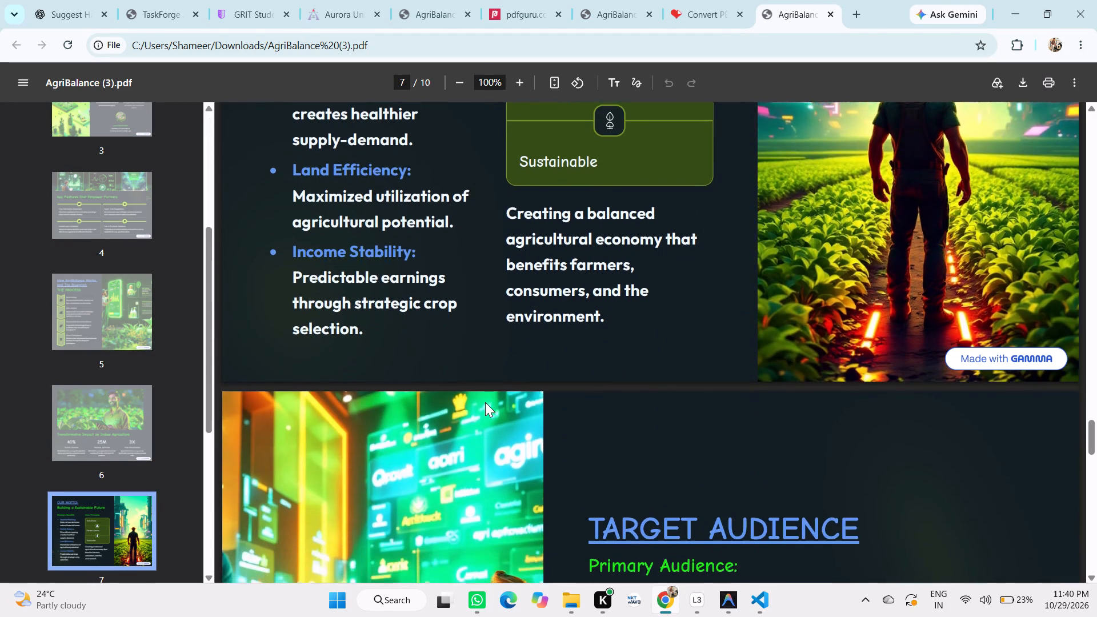
pyautogui.scroll(-8, 485, 402)
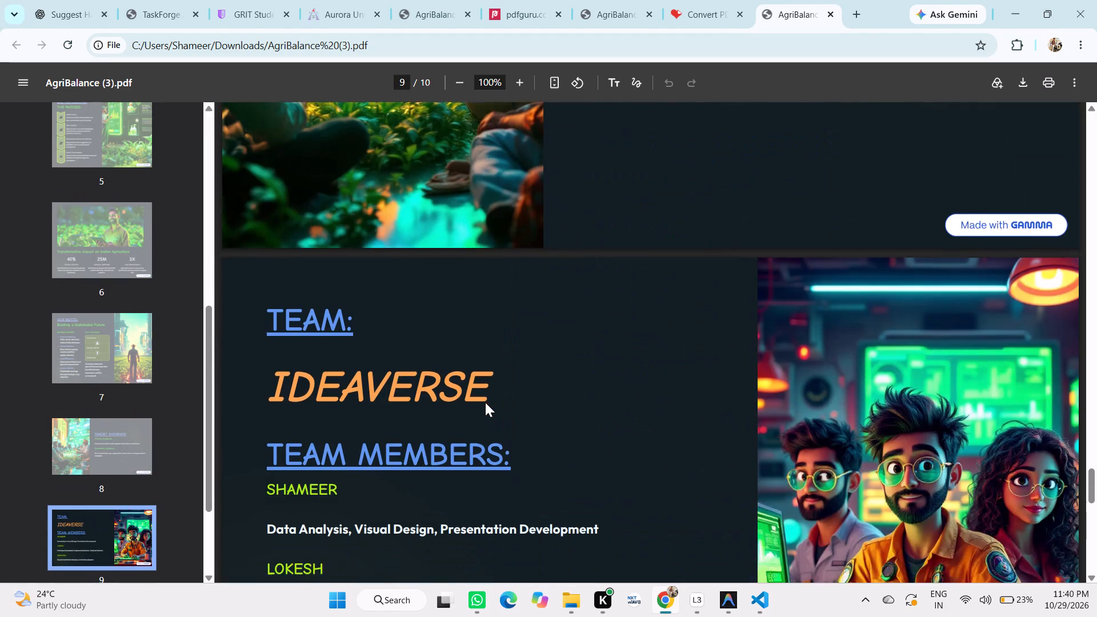
pyautogui.scroll(-8, 485, 402)
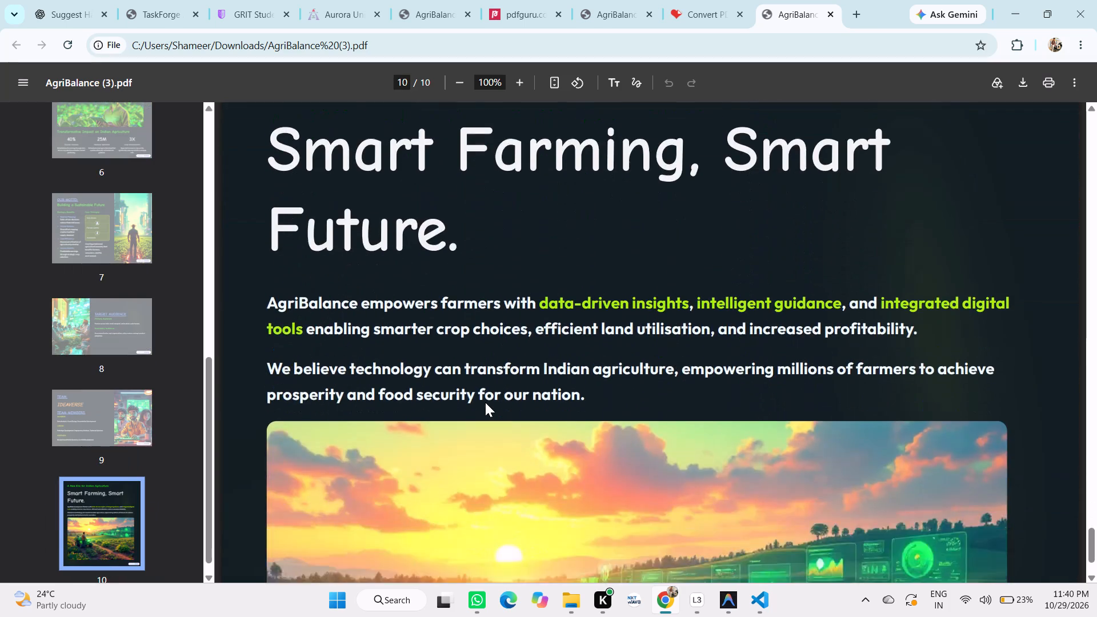
pyautogui.scroll(20, 485, 402)
pyautogui.scroll(14, 485, 402)
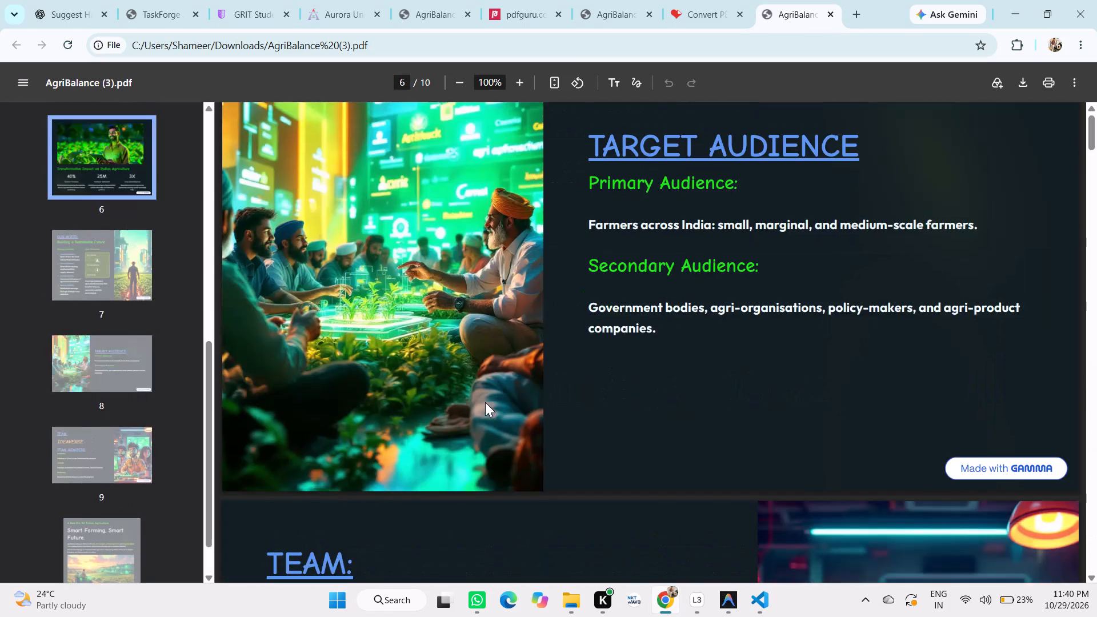
pyautogui.scroll(18, 485, 402)
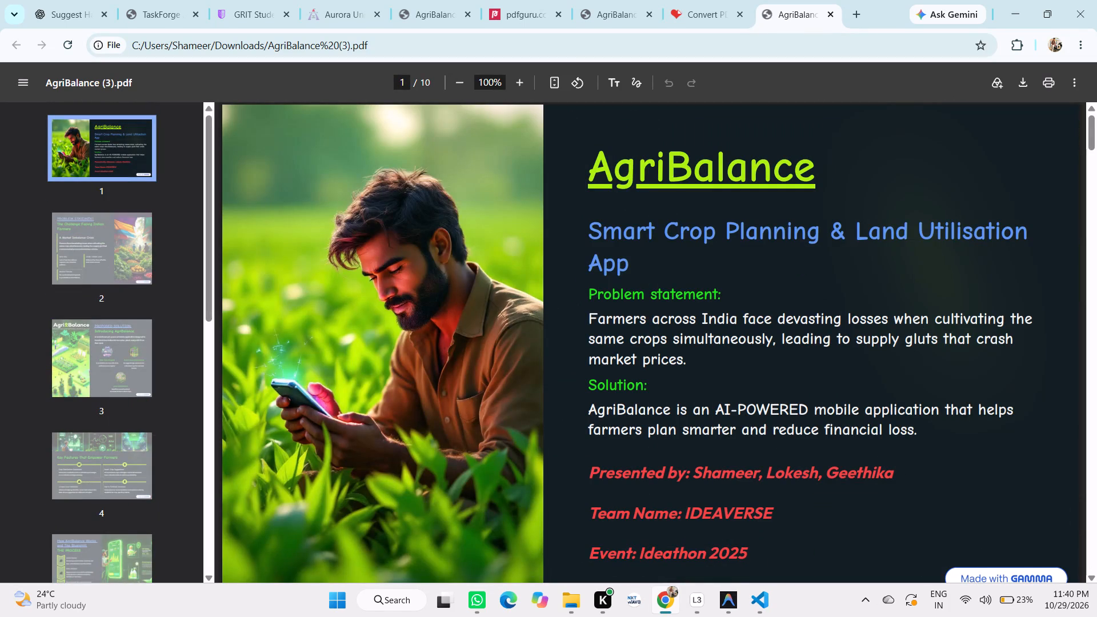
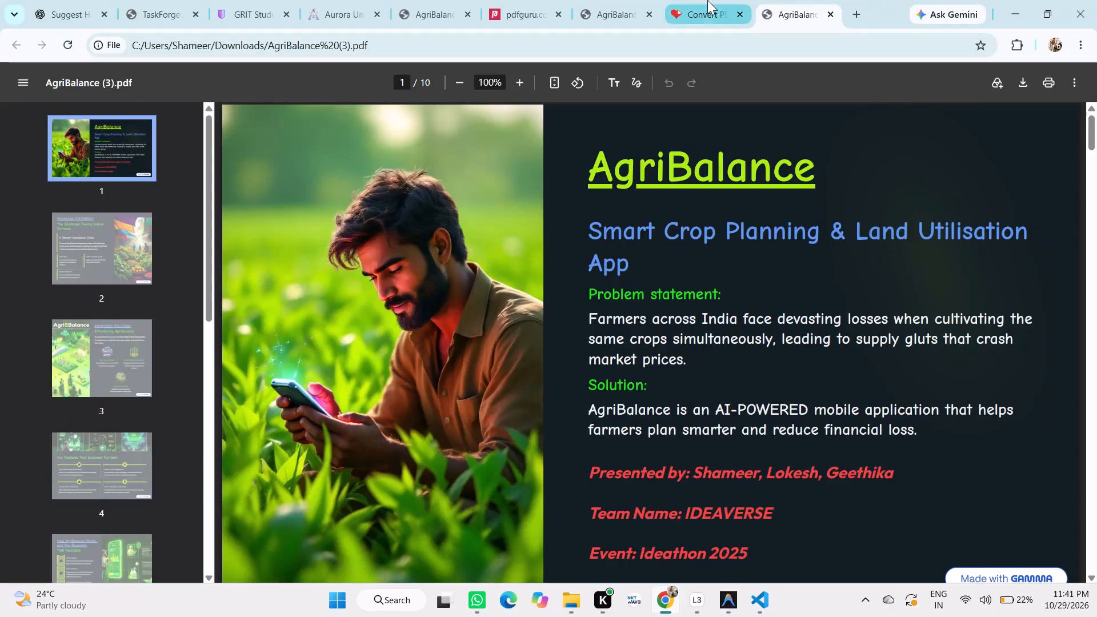
# Upload the AgriBalance (3) PDF from Downloads to iLovePDF's PDF to PowerPoint converter and convert it to PPTX without OCR.
pyautogui.click(706, 0)
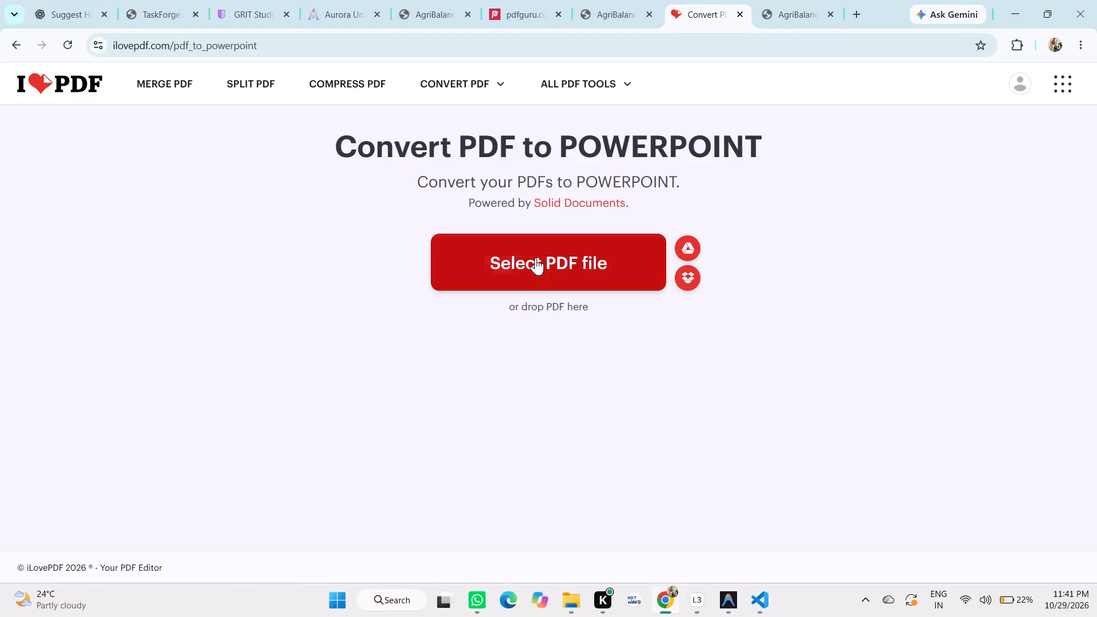
pyautogui.click(604, 249)
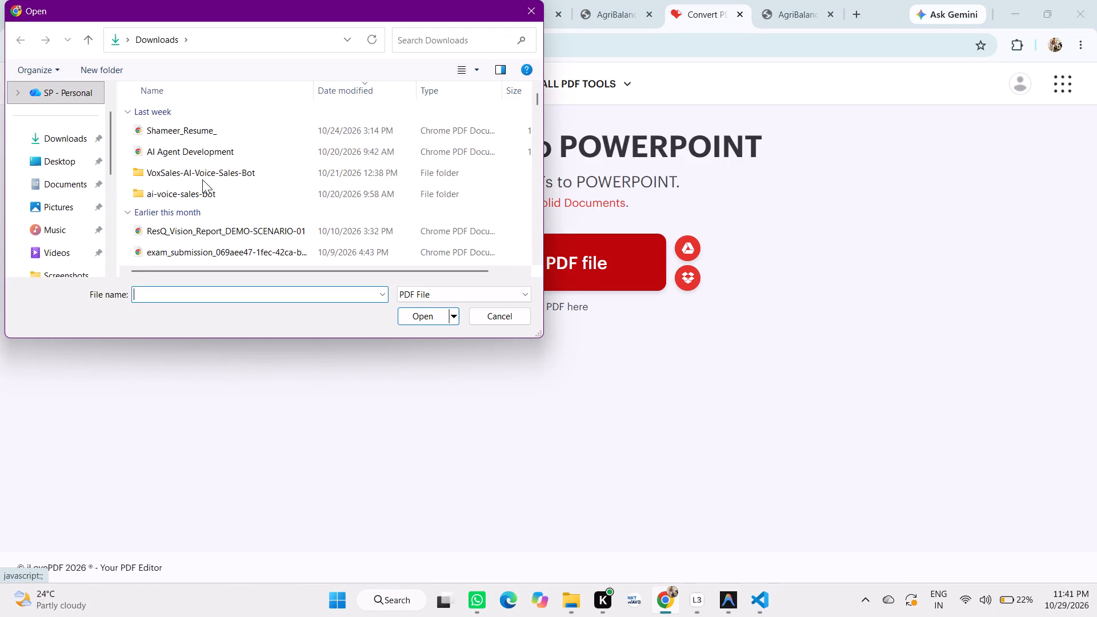
pyautogui.scroll(-20, 207, 183)
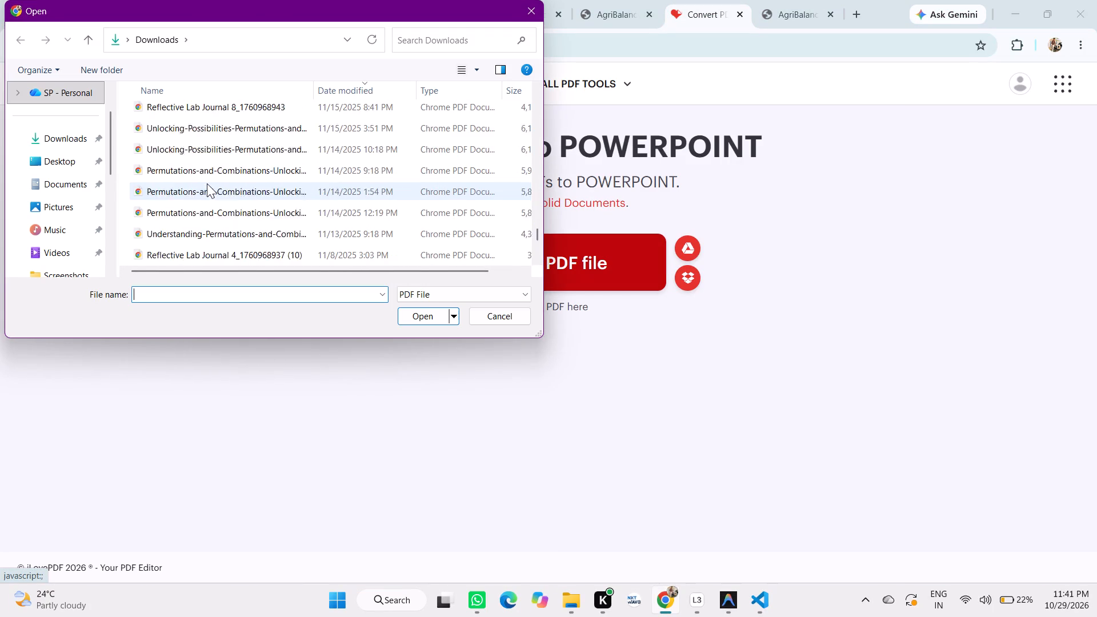
pyautogui.scroll(-4, 207, 183)
pyautogui.click(210, 147)
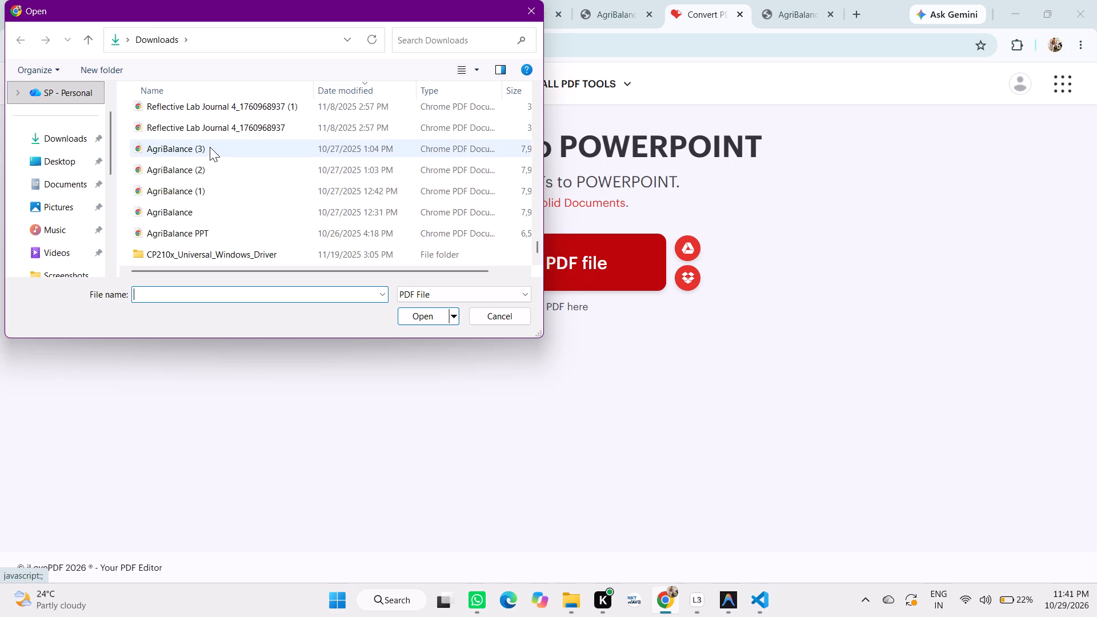
pyautogui.click(421, 323)
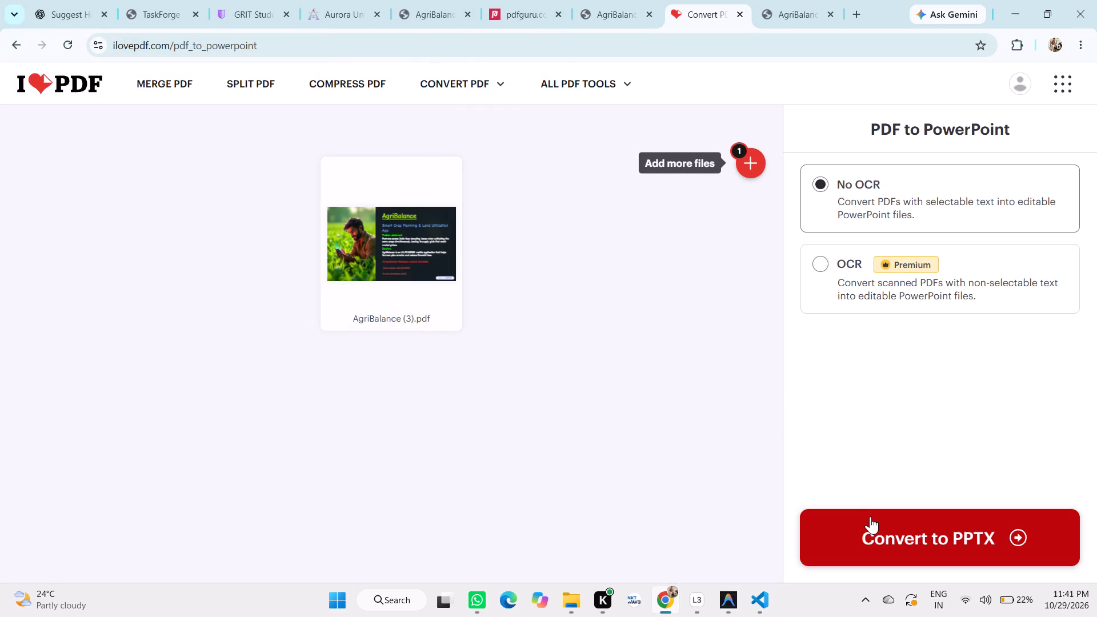
pyautogui.click(867, 531)
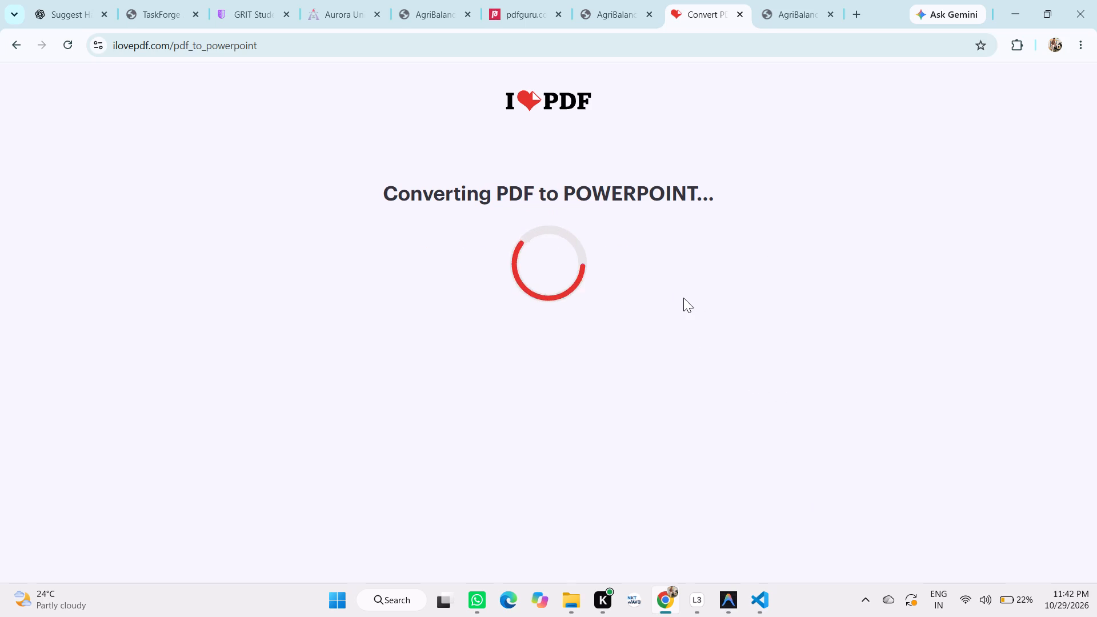
# Switch to Antigravity IDE and allow the agent to run npx pyright backend/app this time only.
pyautogui.click(736, 608)
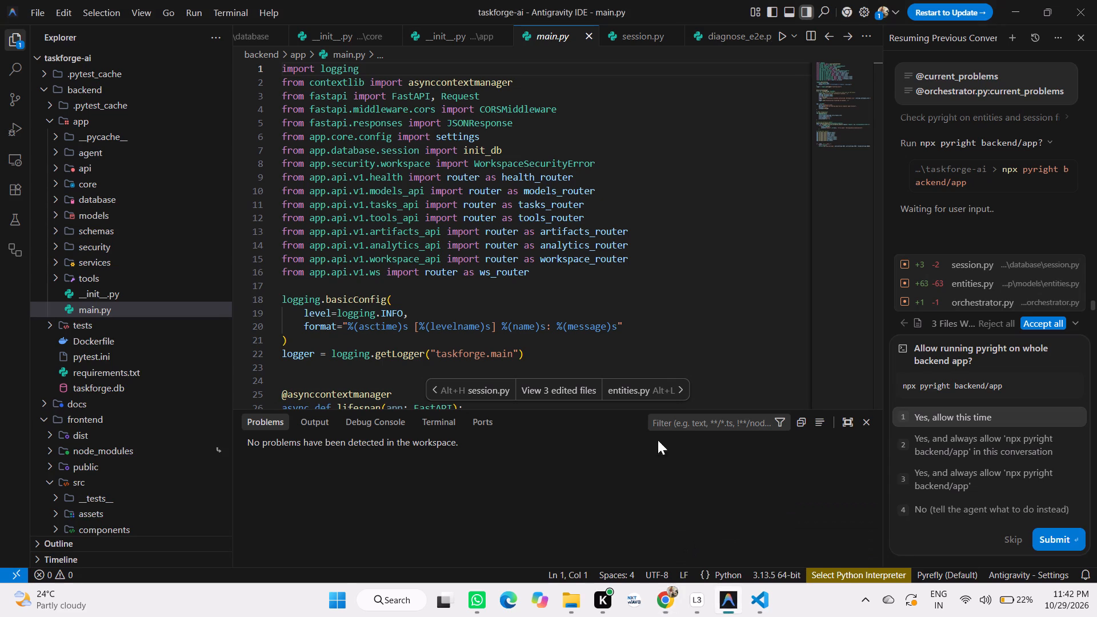
pyautogui.press('Return')
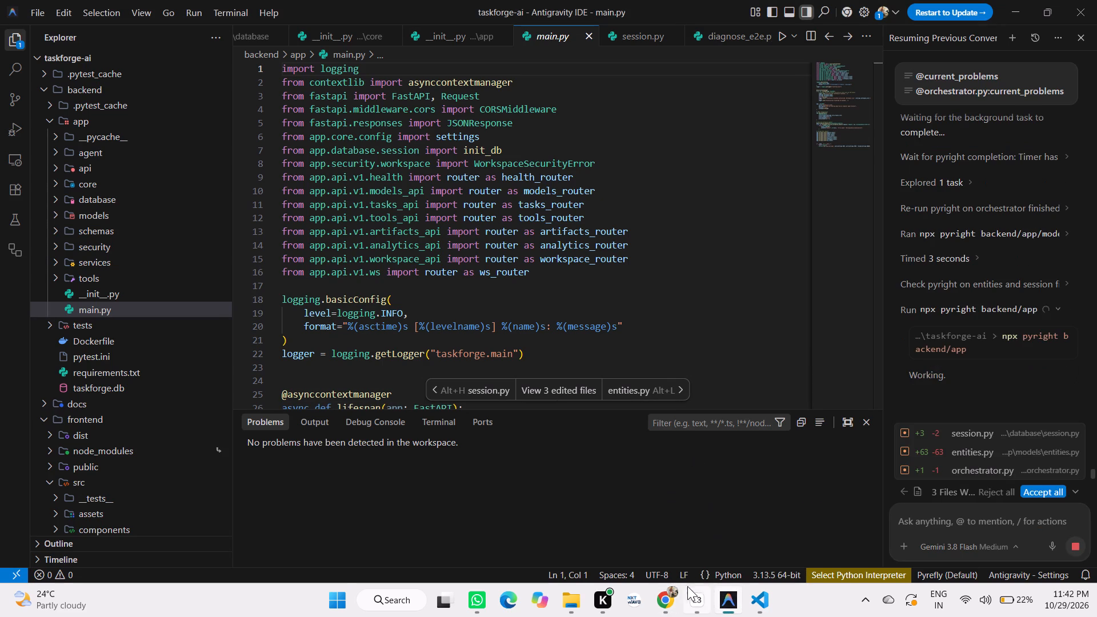
# Return to iLovePDF in Chrome and download the converted PowerPoint file.
pyautogui.click(672, 598)
pyautogui.click(565, 189)
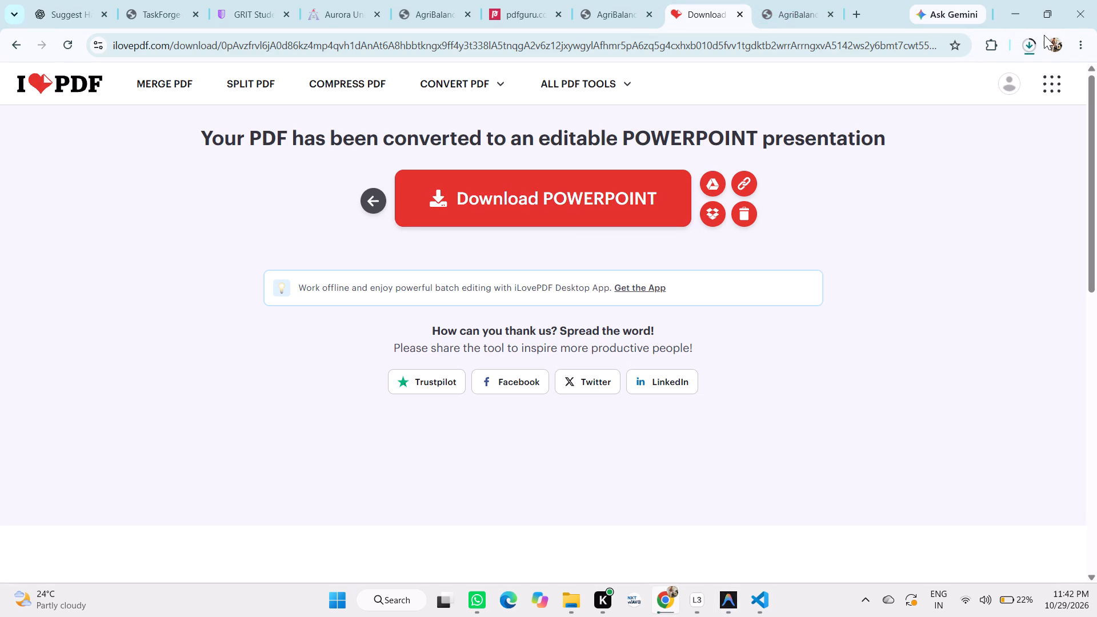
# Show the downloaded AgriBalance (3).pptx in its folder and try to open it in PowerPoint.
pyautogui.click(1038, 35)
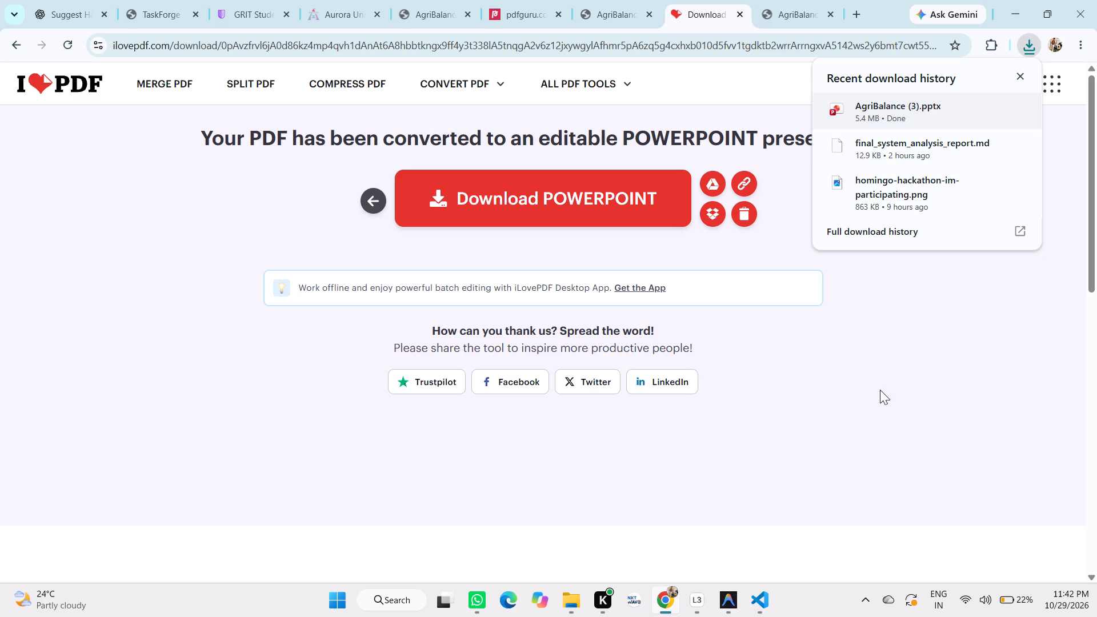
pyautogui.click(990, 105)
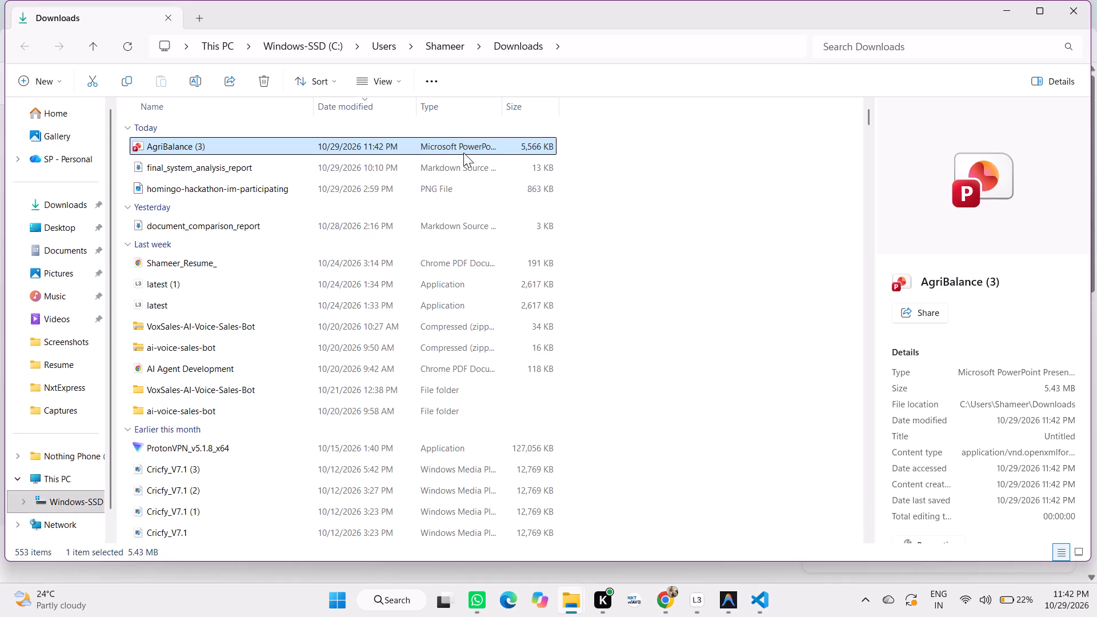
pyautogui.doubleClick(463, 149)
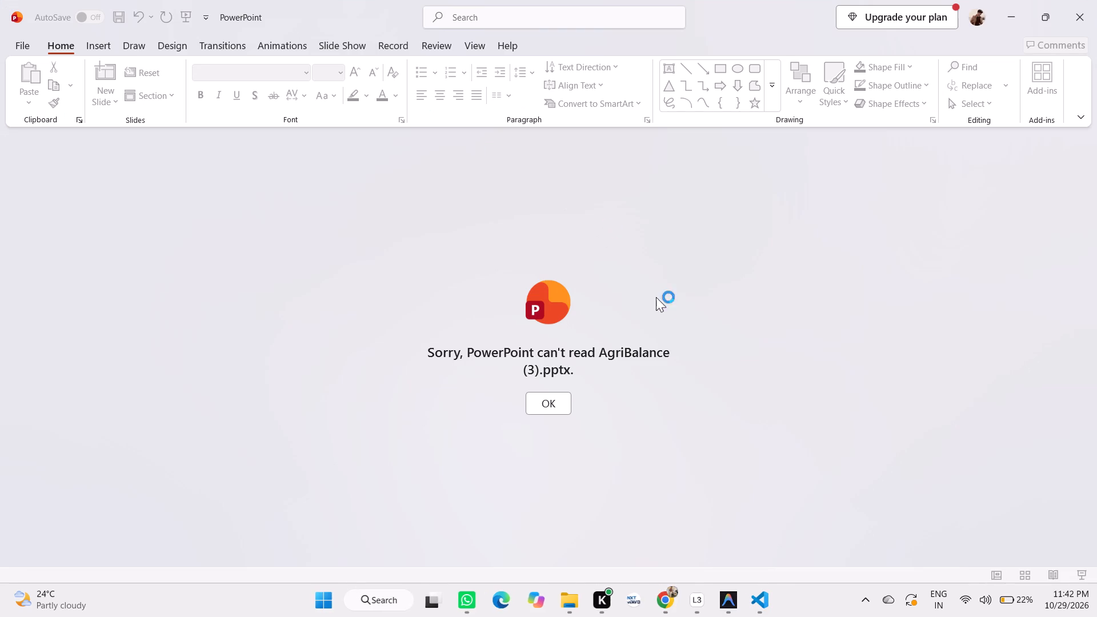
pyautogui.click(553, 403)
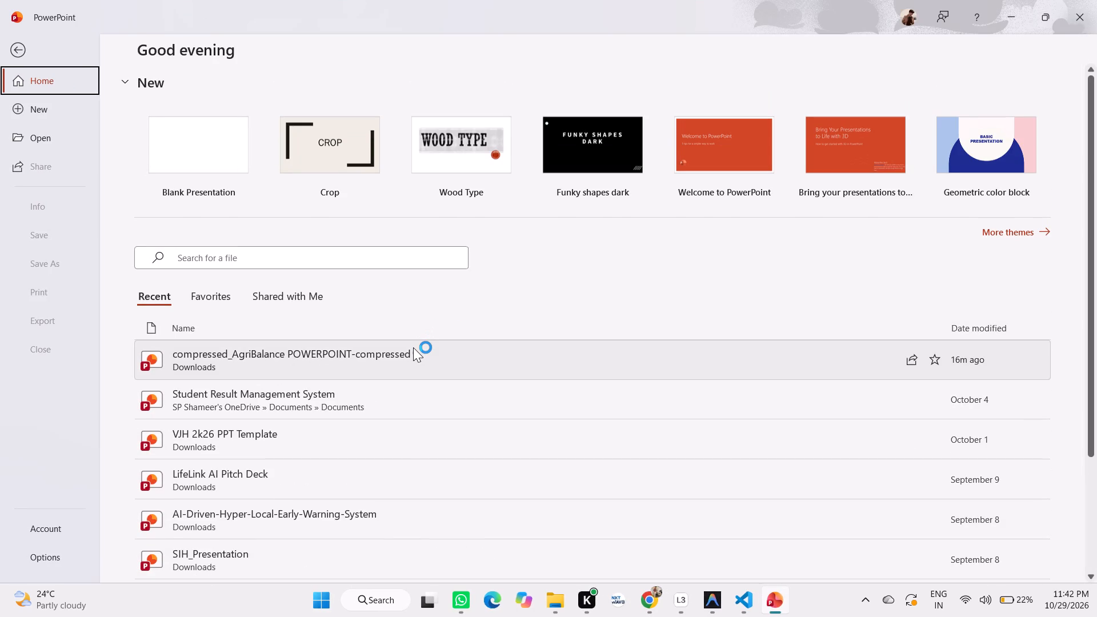
# Open the recent presentation compressed_AgriBalance POWERPOINT-compressed to check its title slide, and close it.
pyautogui.doubleClick(414, 351)
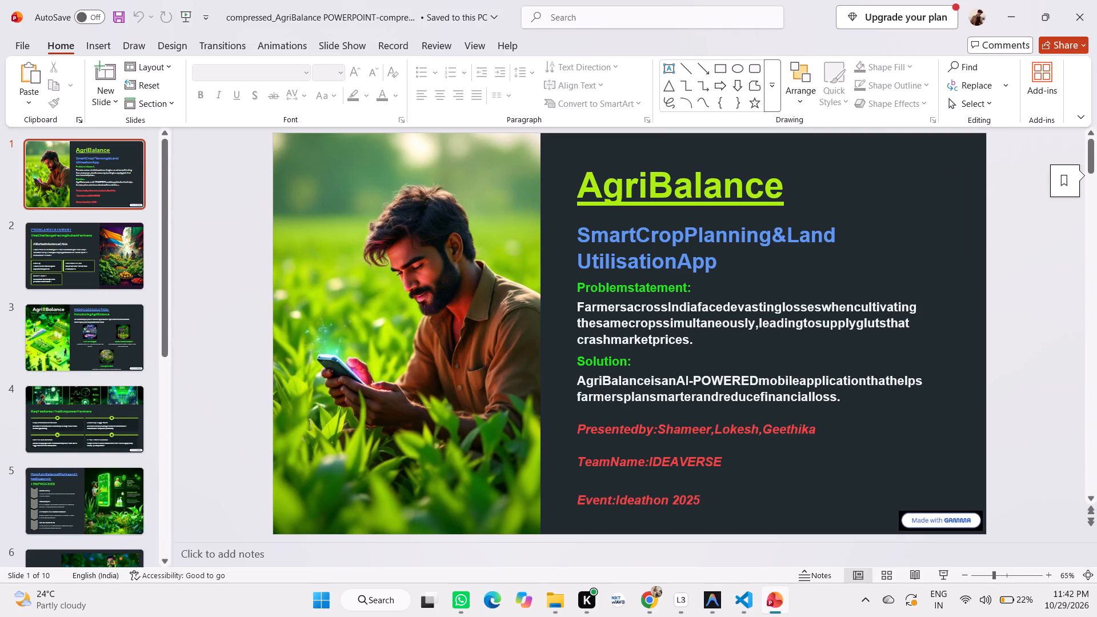
pyautogui.click(1096, 0)
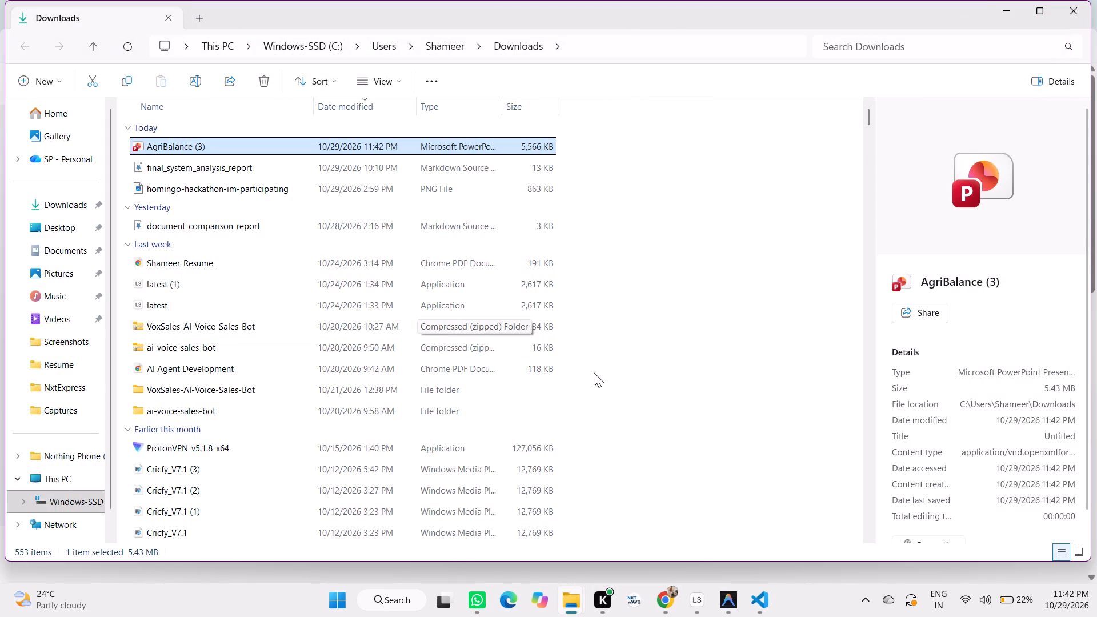
# Launch PowerPoint again and open the recent AgriBalance (1) presentation stored in OneDrive.
pyautogui.click(405, 588)
pyautogui.write('po')
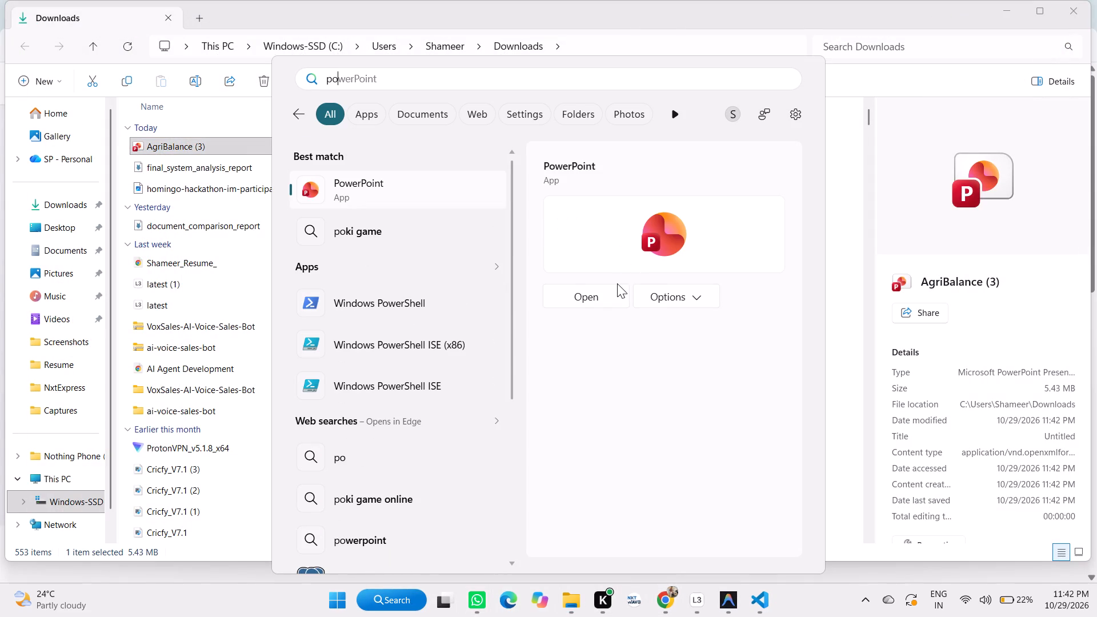
pyautogui.click(619, 291)
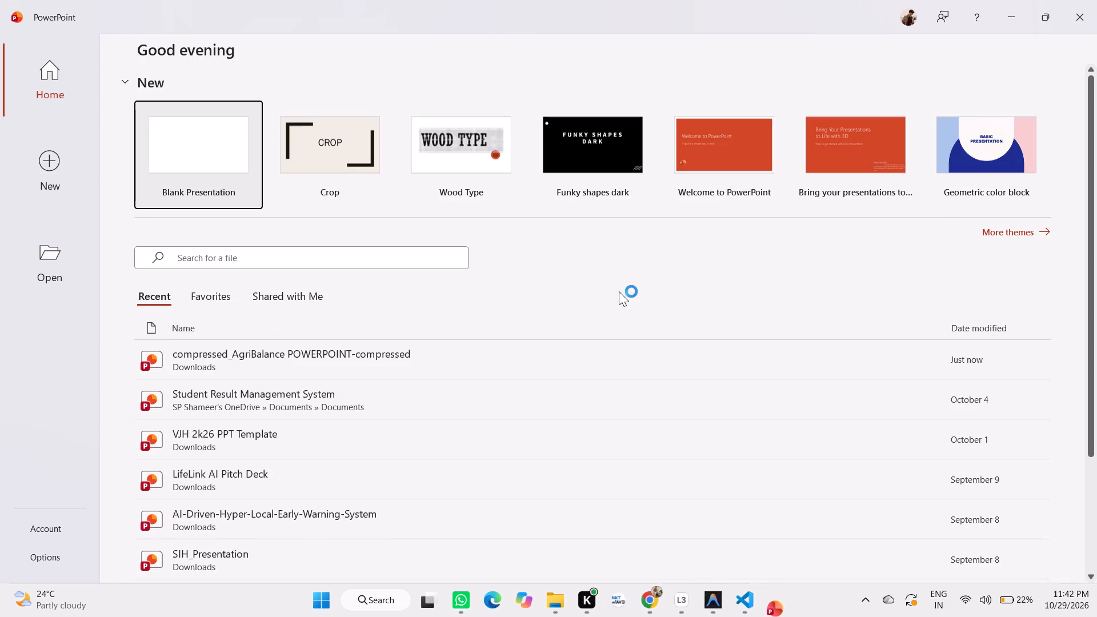
pyautogui.scroll(-13, 367, 387)
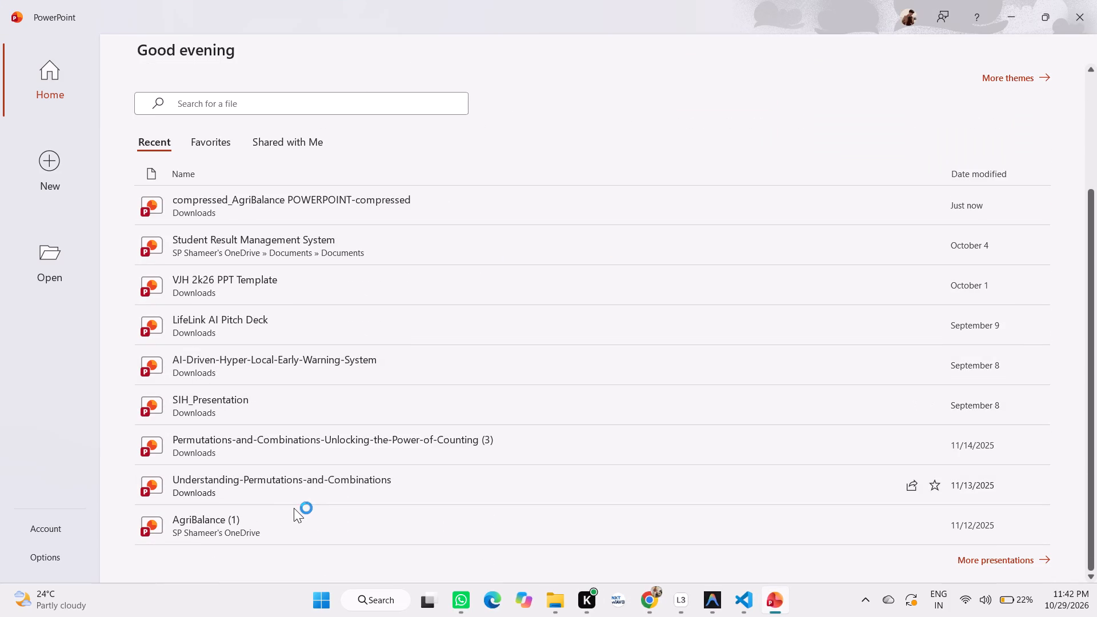
pyautogui.doubleClick(283, 514)
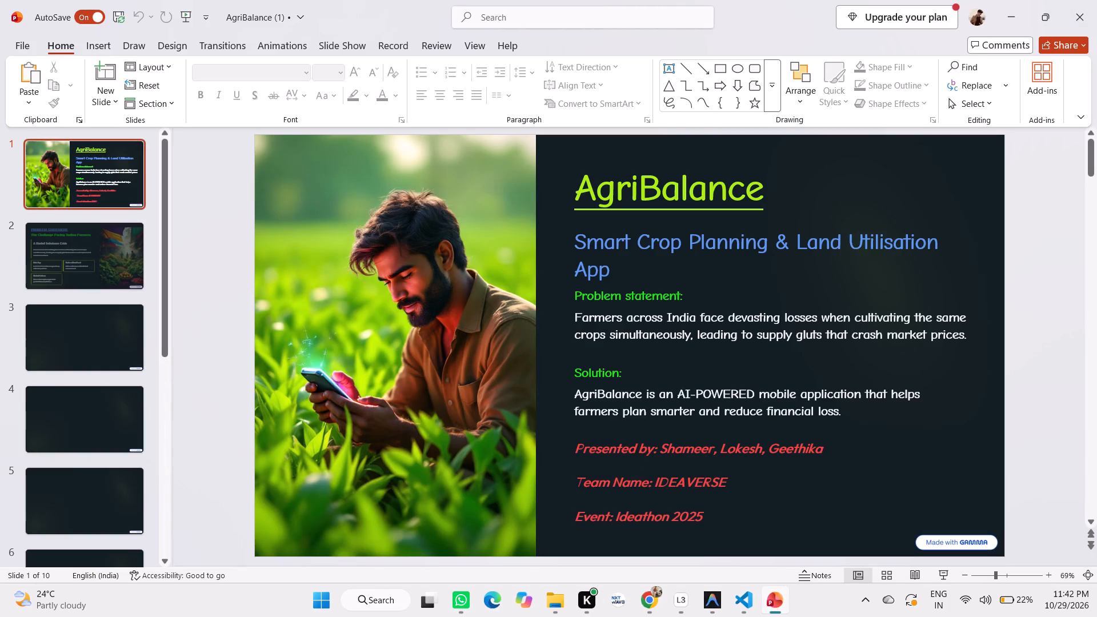
# Delete the "Presented by", "Team Name" and "Event" lines from the AgriBalance title slide.
pyautogui.scroll(-1, 672, 418)
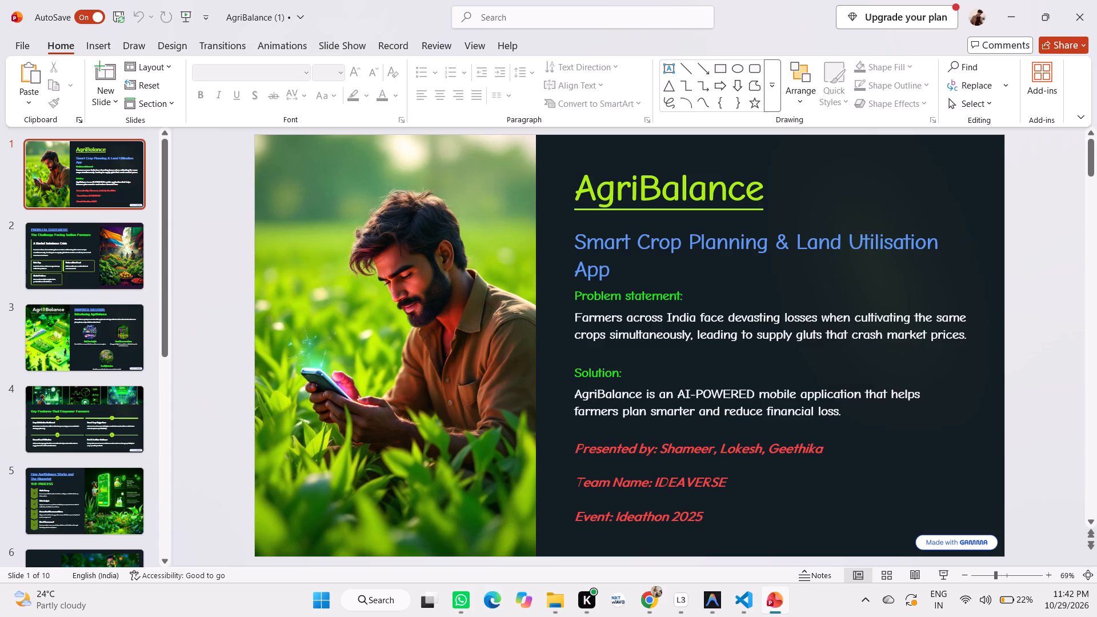
pyautogui.moveTo(575, 451); pyautogui.dragTo(823, 462)
pyautogui.press('BackSpace')
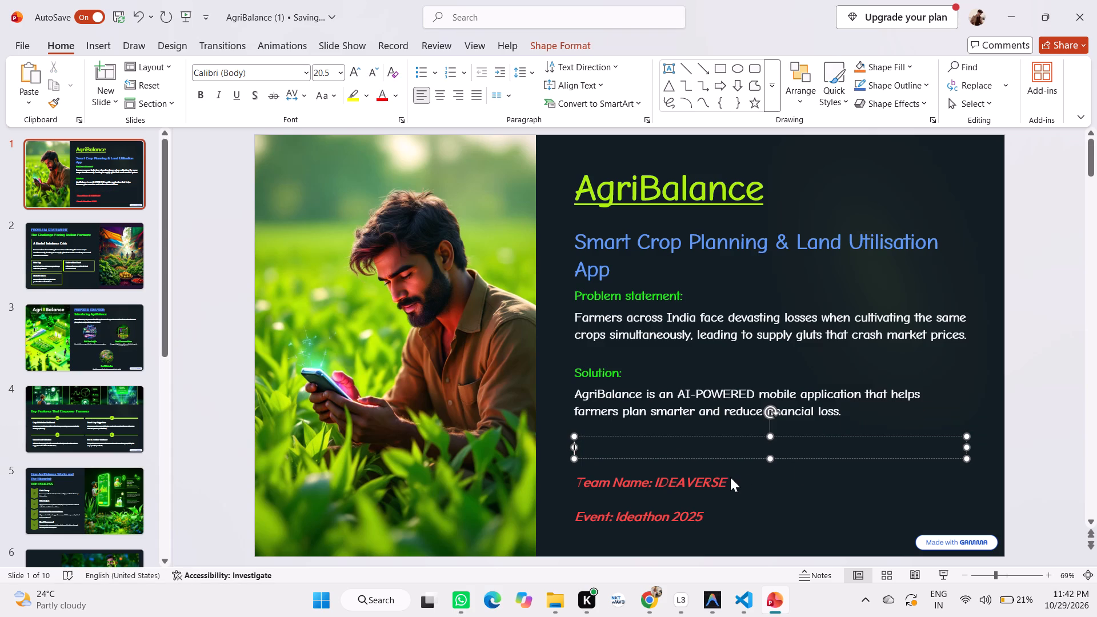
pyautogui.moveTo(727, 480); pyautogui.dragTo(557, 498)
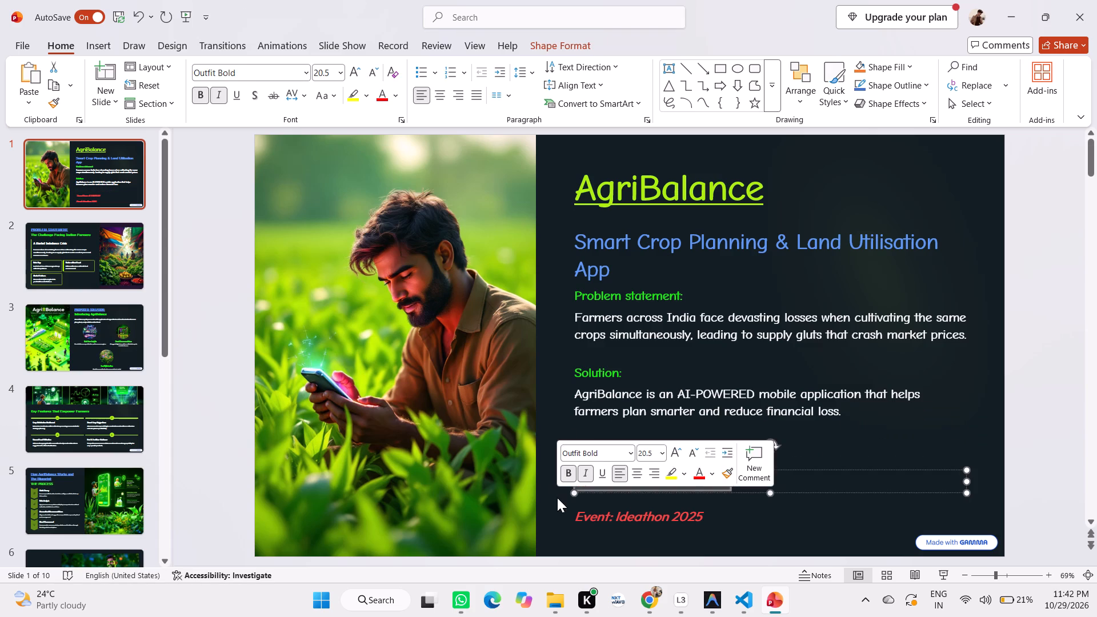
pyautogui.press('BackSpace')
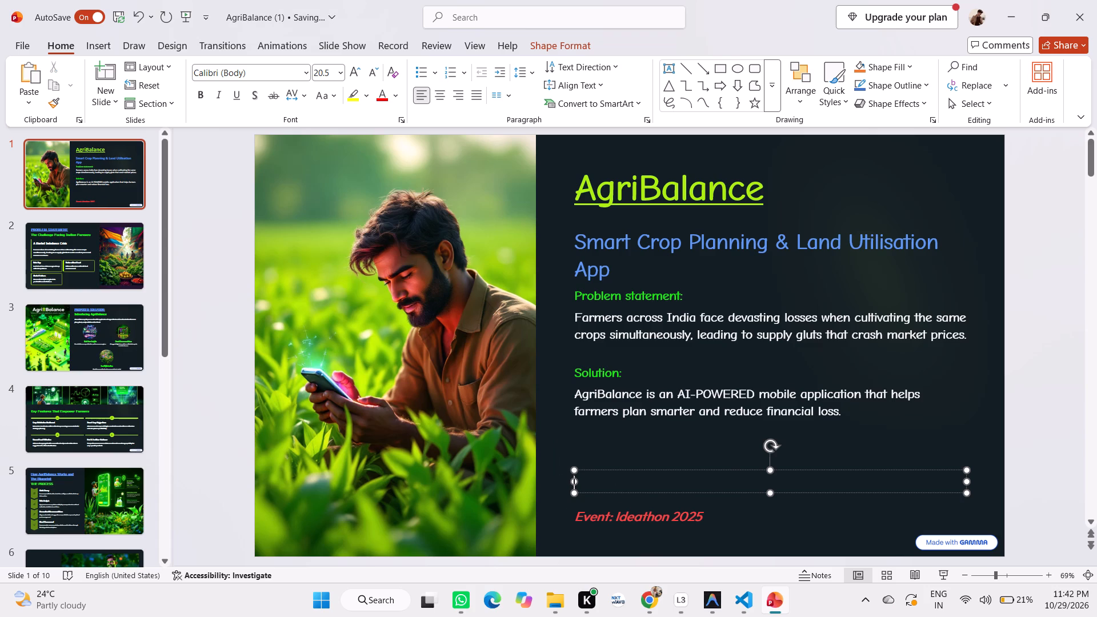
pyautogui.moveTo(700, 522); pyautogui.dragTo(565, 531)
pyautogui.press('BackSpace')
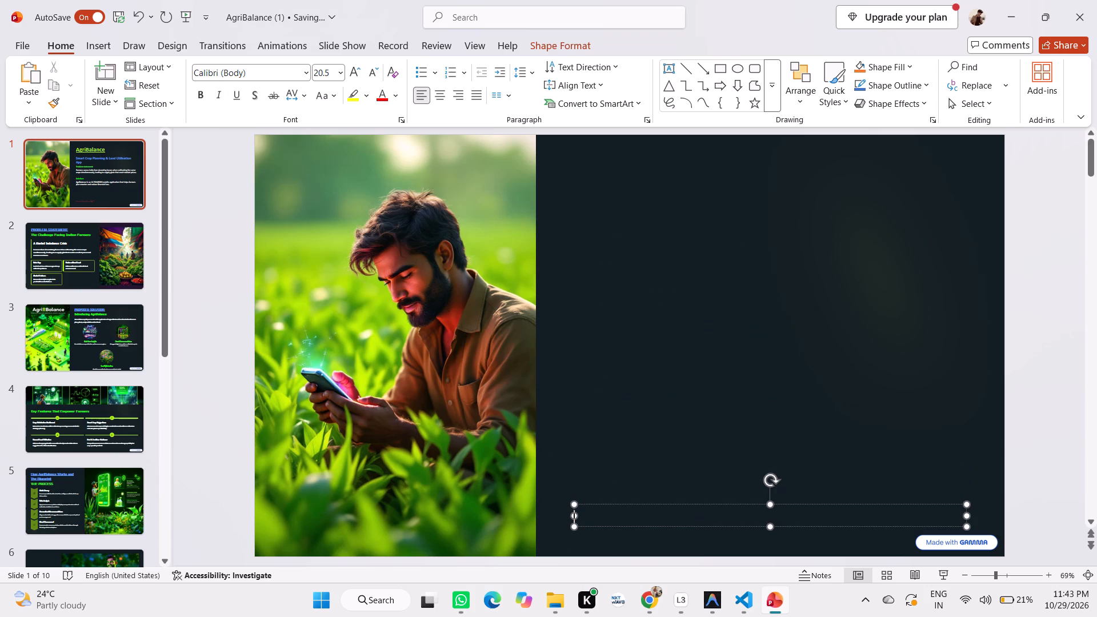
# Review the edited title slide and look through slides 2 to 6 of the presentation.
pyautogui.scroll(3, 530, 391)
pyautogui.click(53, 272)
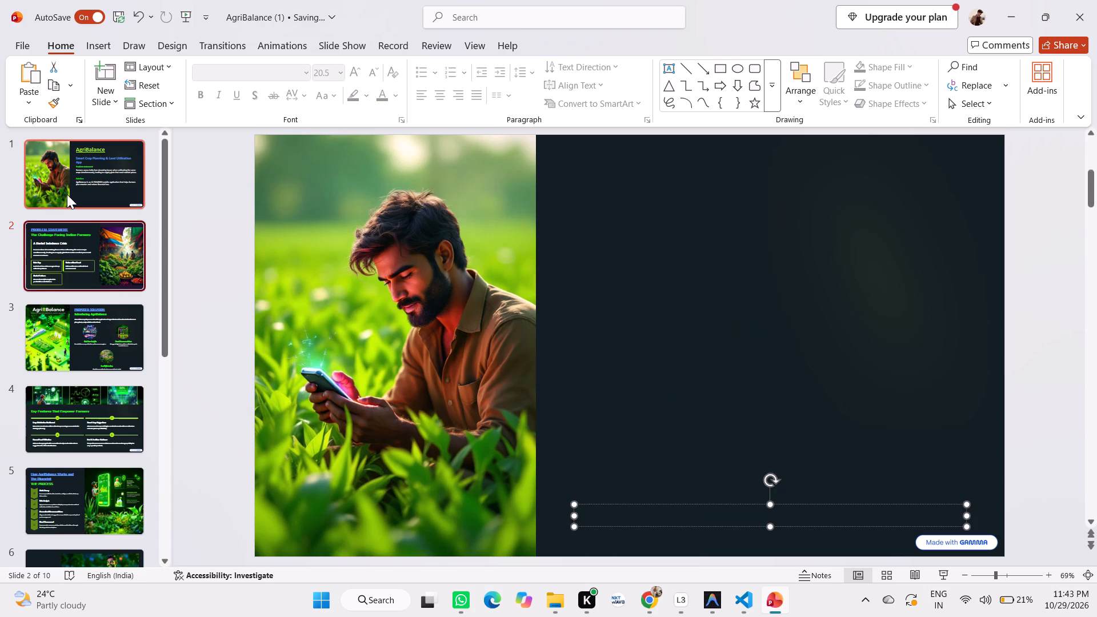
pyautogui.click(67, 194)
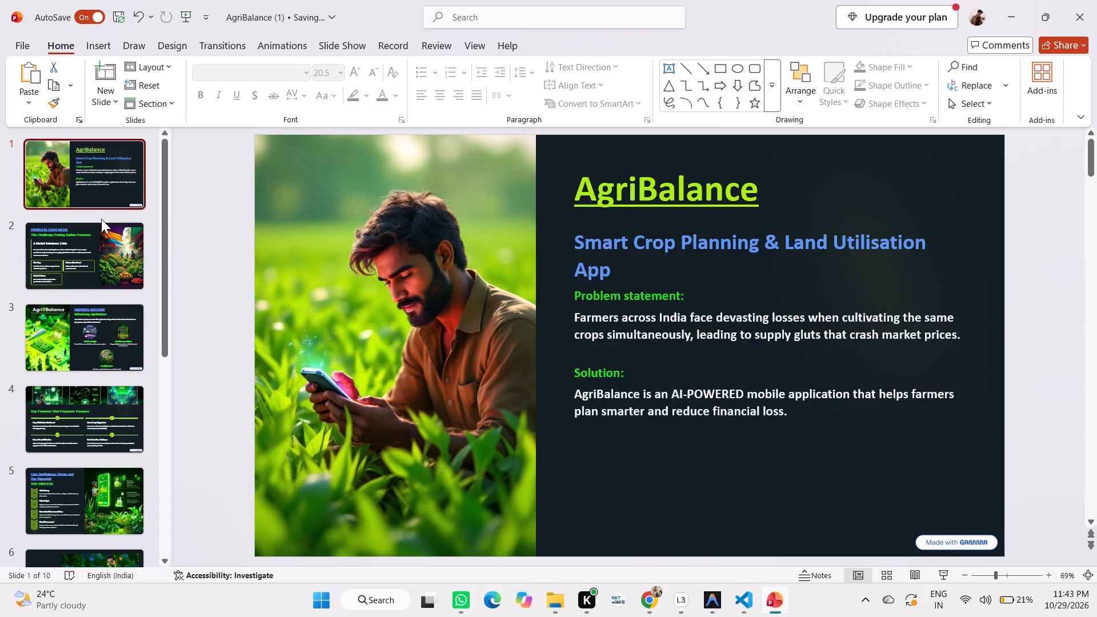
pyautogui.click(93, 264)
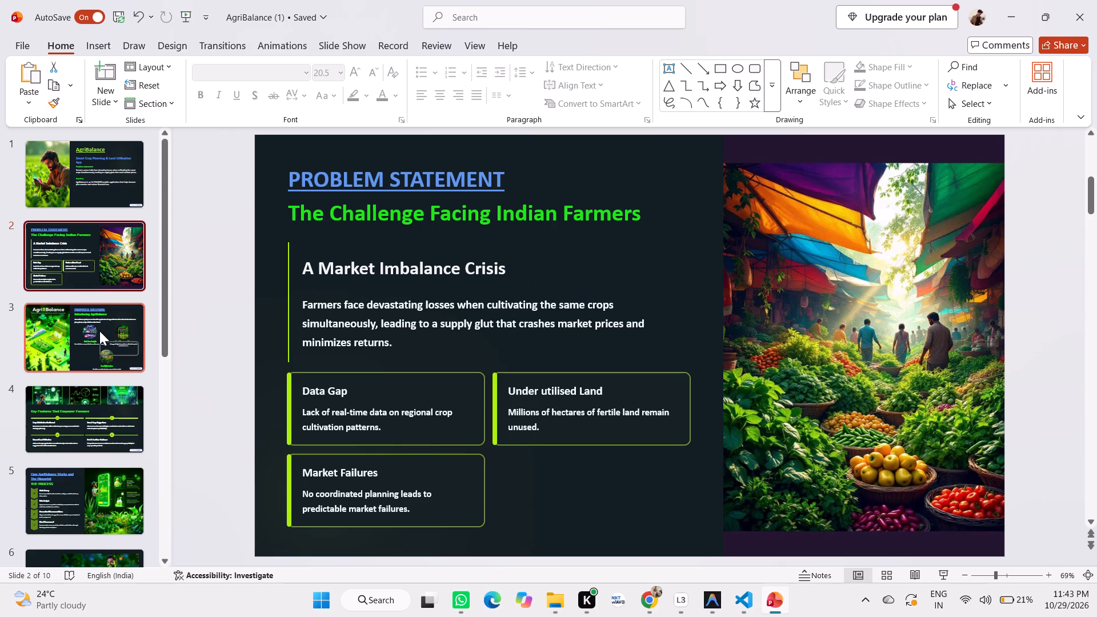
pyautogui.click(99, 331)
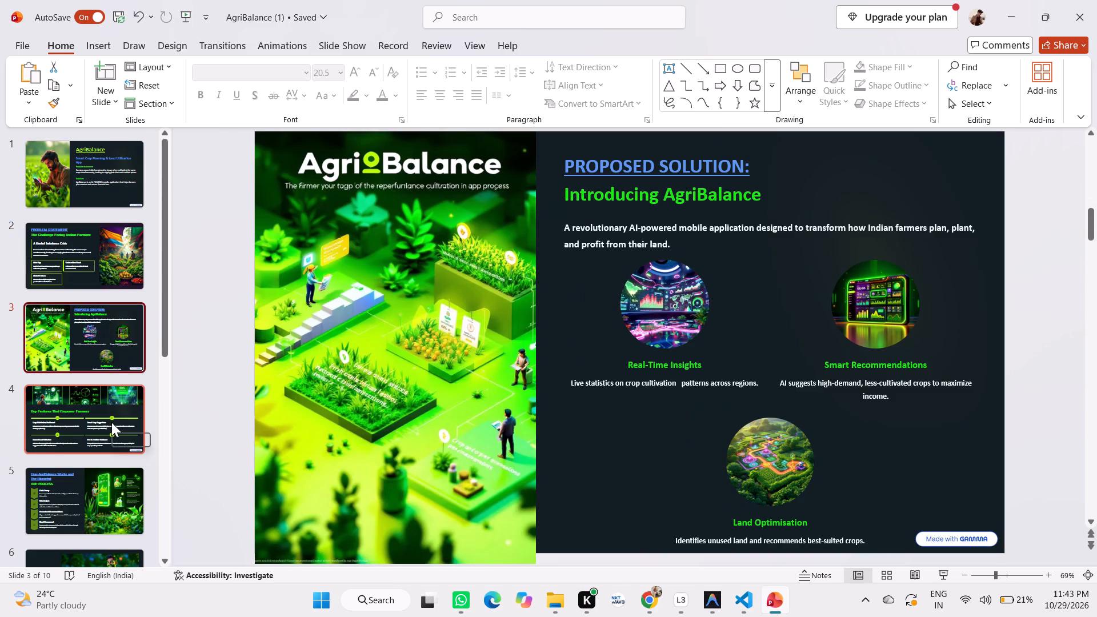
pyautogui.click(111, 422)
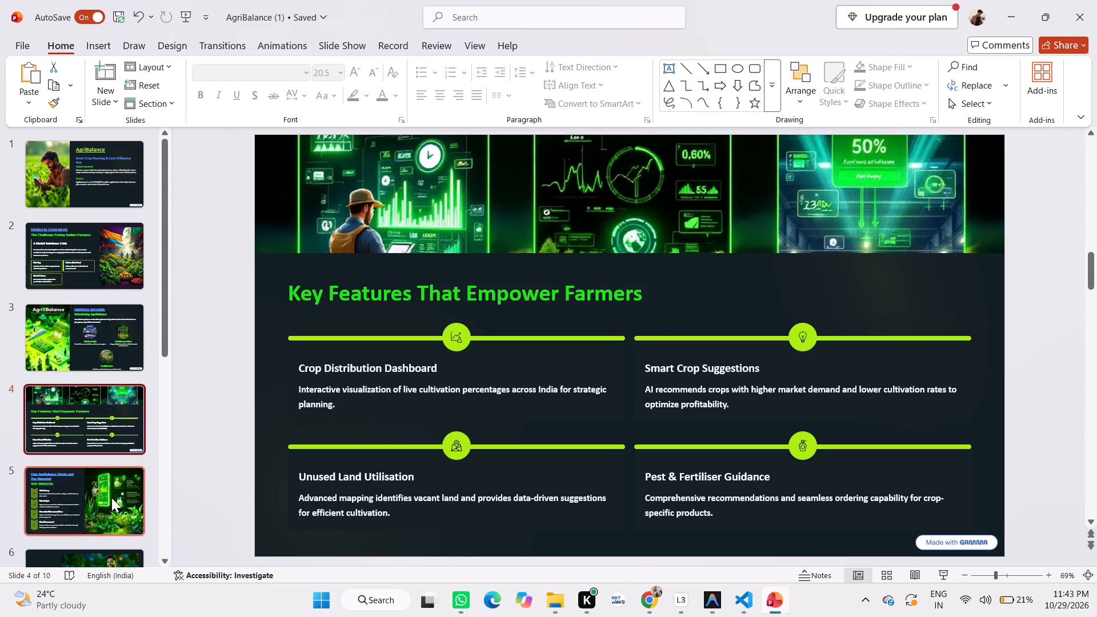
pyautogui.click(111, 498)
pyautogui.scroll(-1, 111, 498)
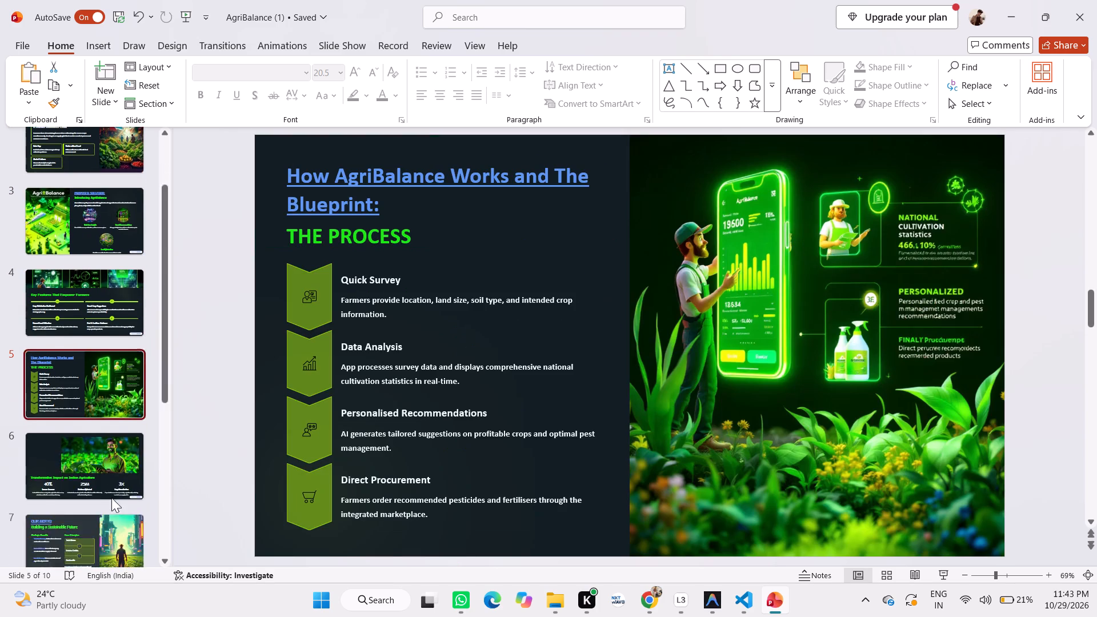
pyautogui.scroll(-1, 111, 498)
pyautogui.click(108, 285)
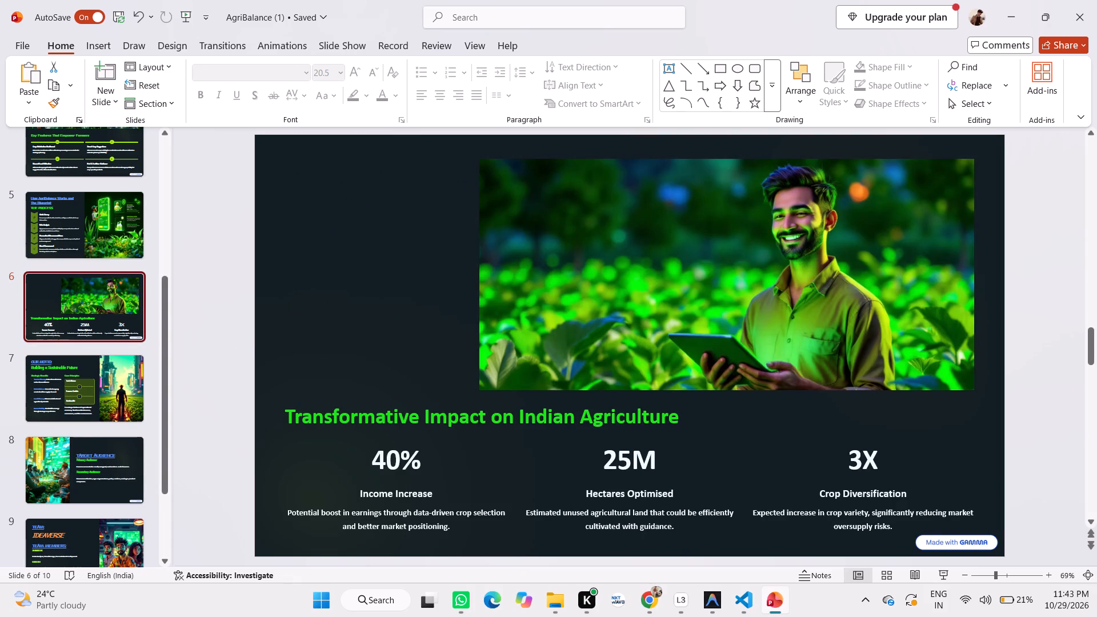
# Move the farmer picture on slide 6 so it is centred horizontally above the Transformative Impact heading.
pyautogui.moveTo(678, 221); pyautogui.dragTo(587, 225)
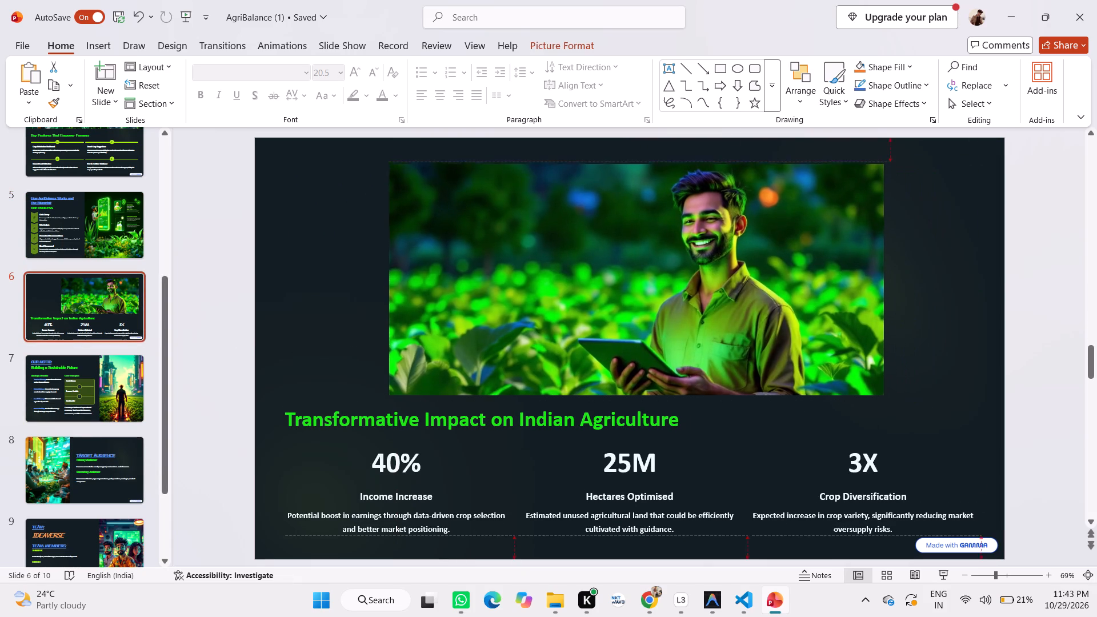
pyautogui.moveTo(587, 225); pyautogui.dragTo(581, 227)
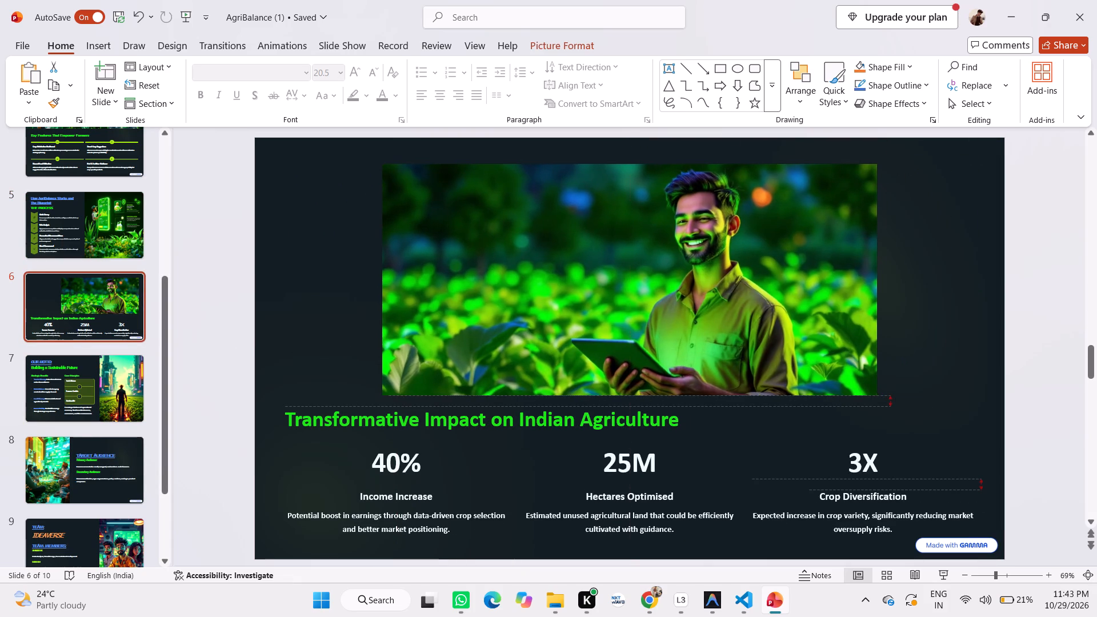
pyautogui.moveTo(581, 227); pyautogui.dragTo(579, 227)
# Check the motto and target audience slides, and delete slide 9 listing the IDEAVERSE team and its members.
pyautogui.click(121, 355)
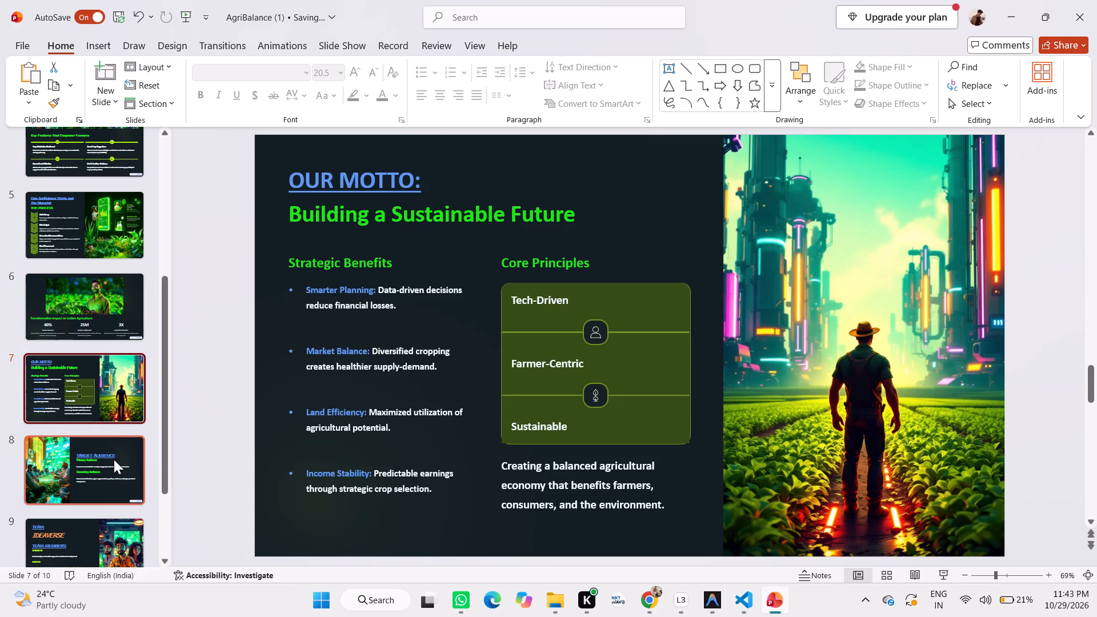
pyautogui.click(113, 472)
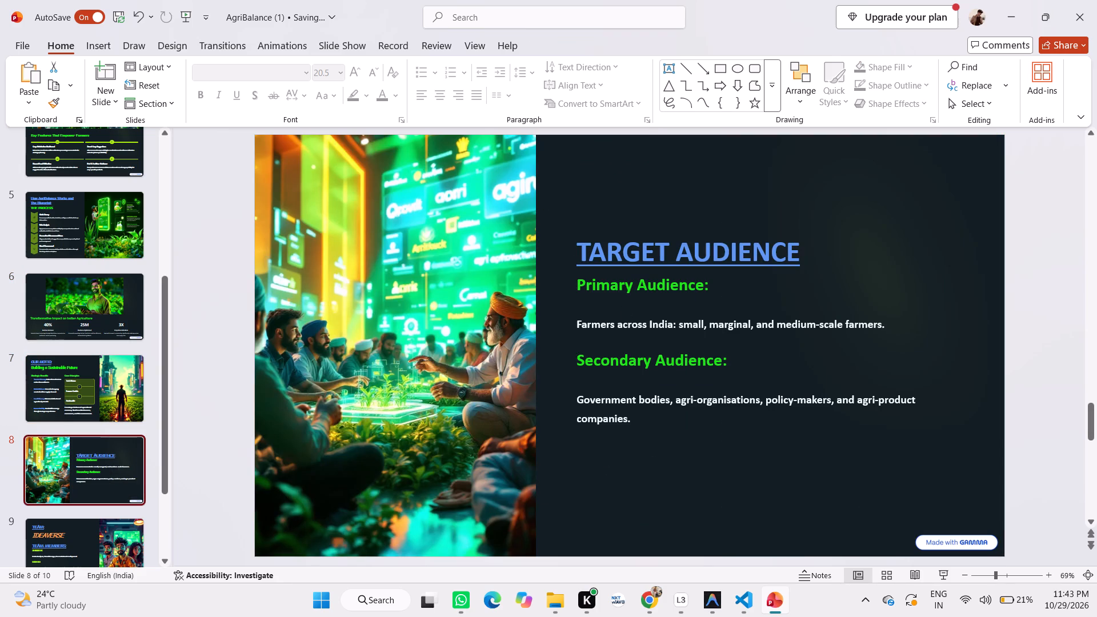
pyautogui.scroll(-2, 157, 405)
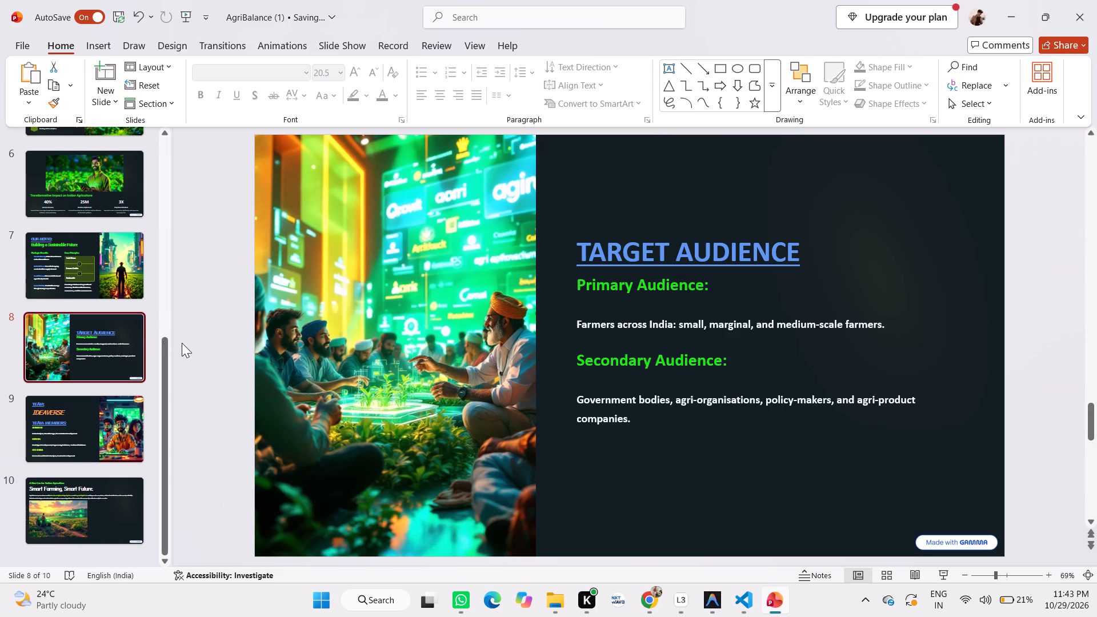
pyautogui.click(77, 443)
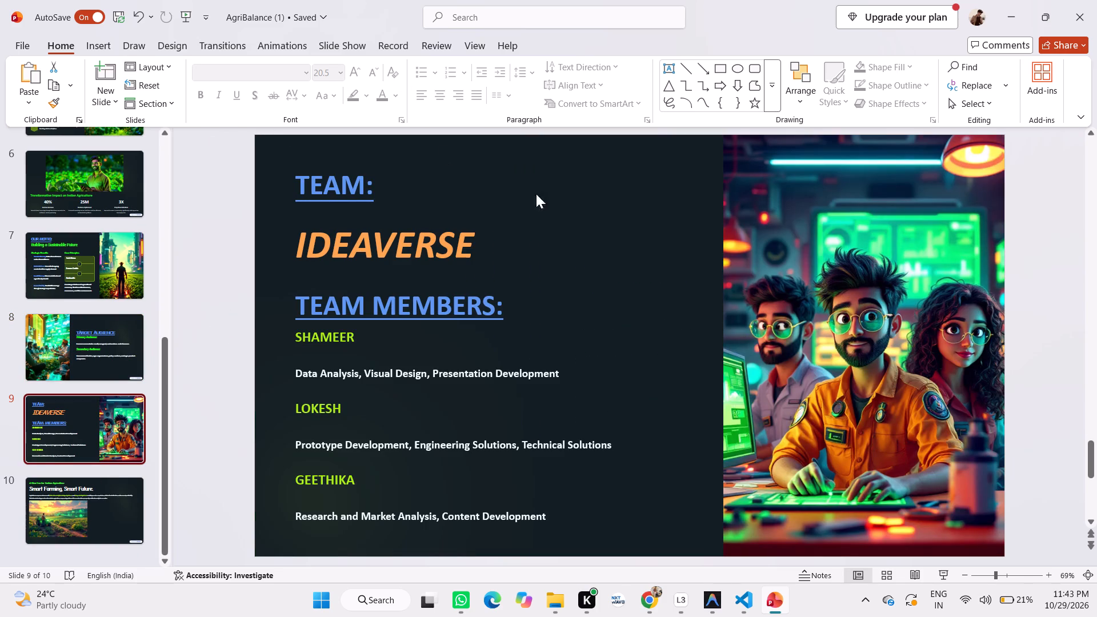
pyautogui.press('Delete')
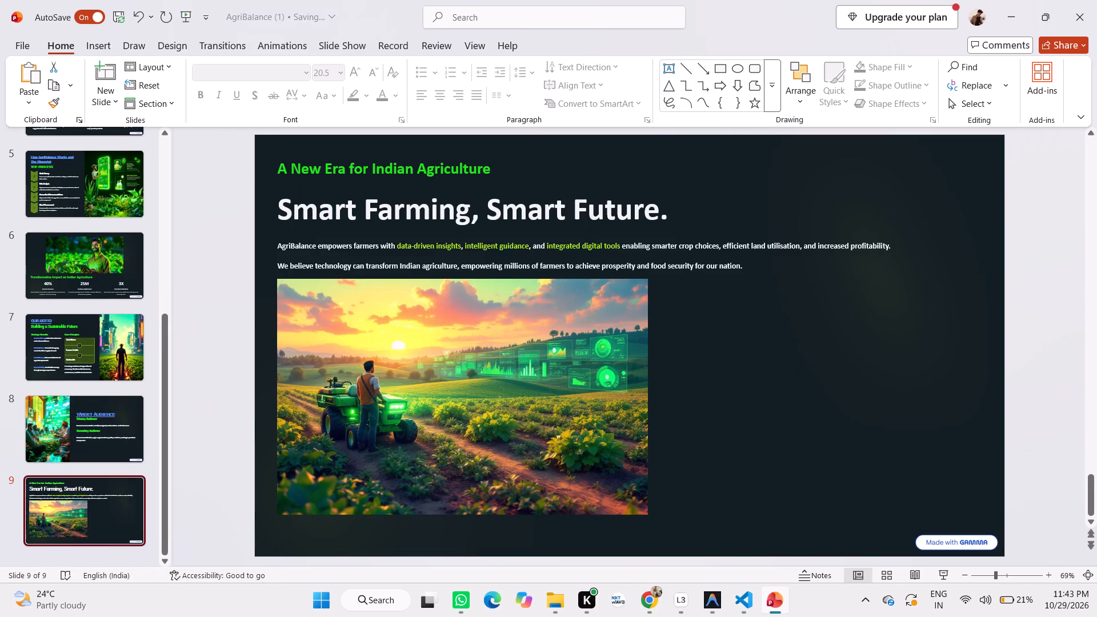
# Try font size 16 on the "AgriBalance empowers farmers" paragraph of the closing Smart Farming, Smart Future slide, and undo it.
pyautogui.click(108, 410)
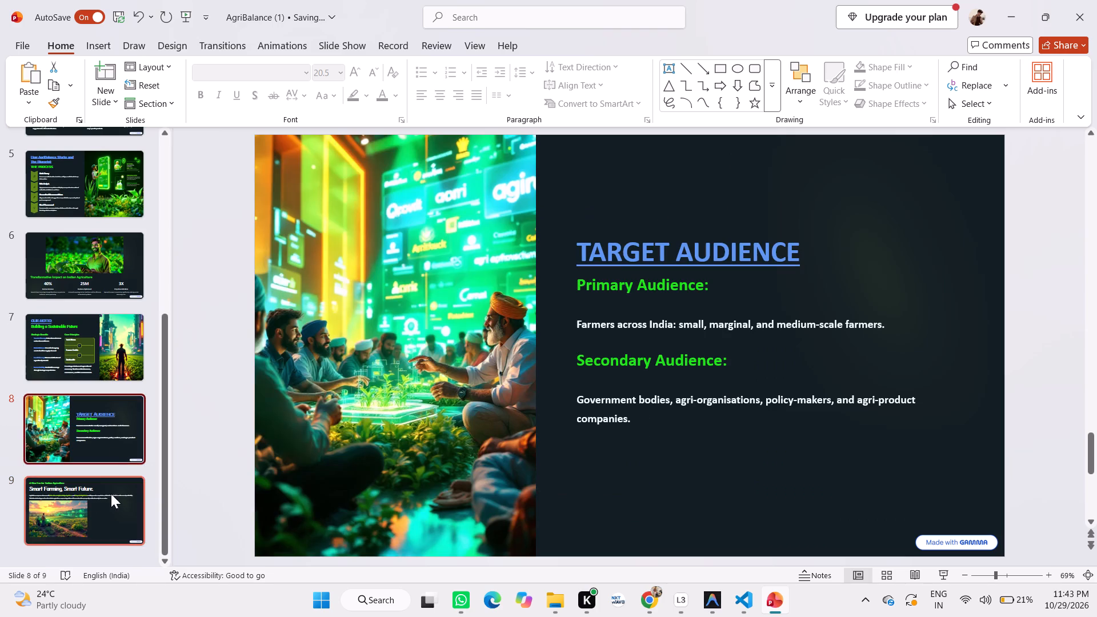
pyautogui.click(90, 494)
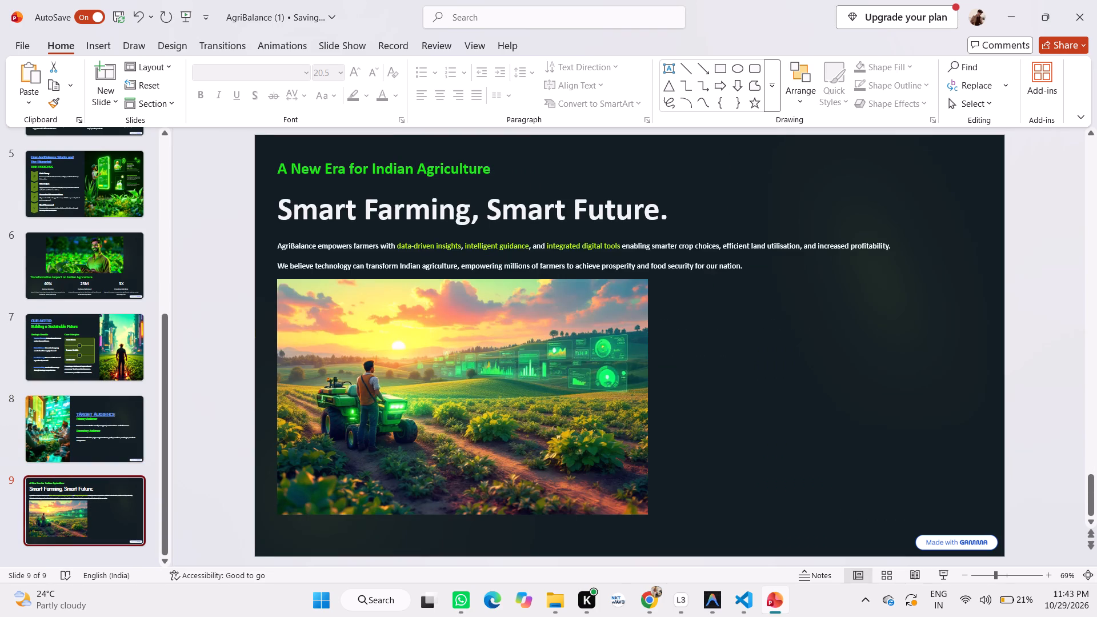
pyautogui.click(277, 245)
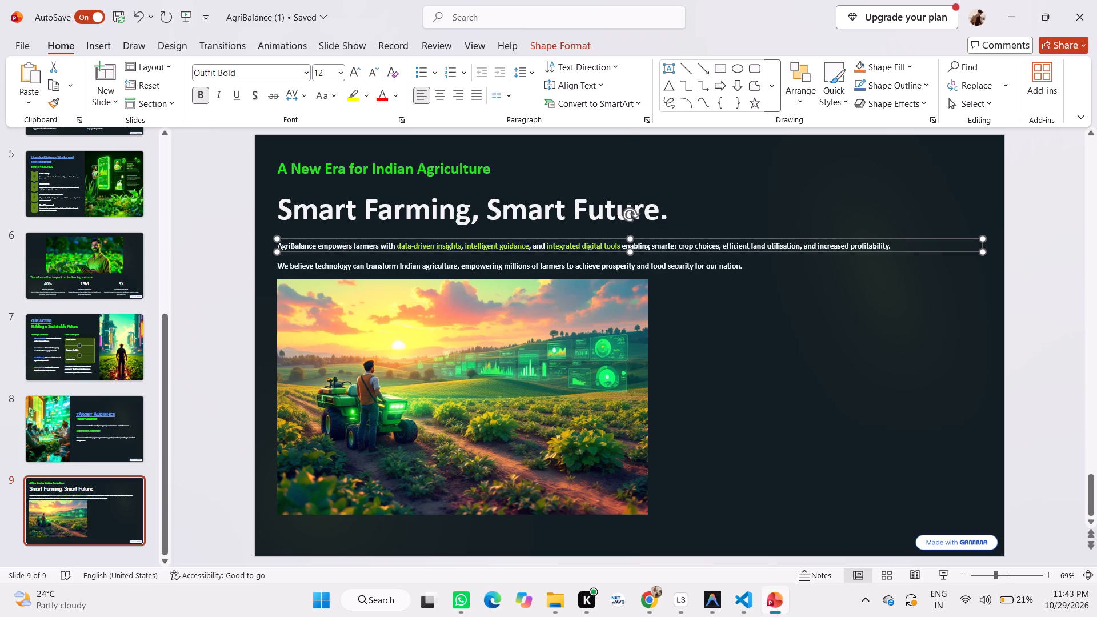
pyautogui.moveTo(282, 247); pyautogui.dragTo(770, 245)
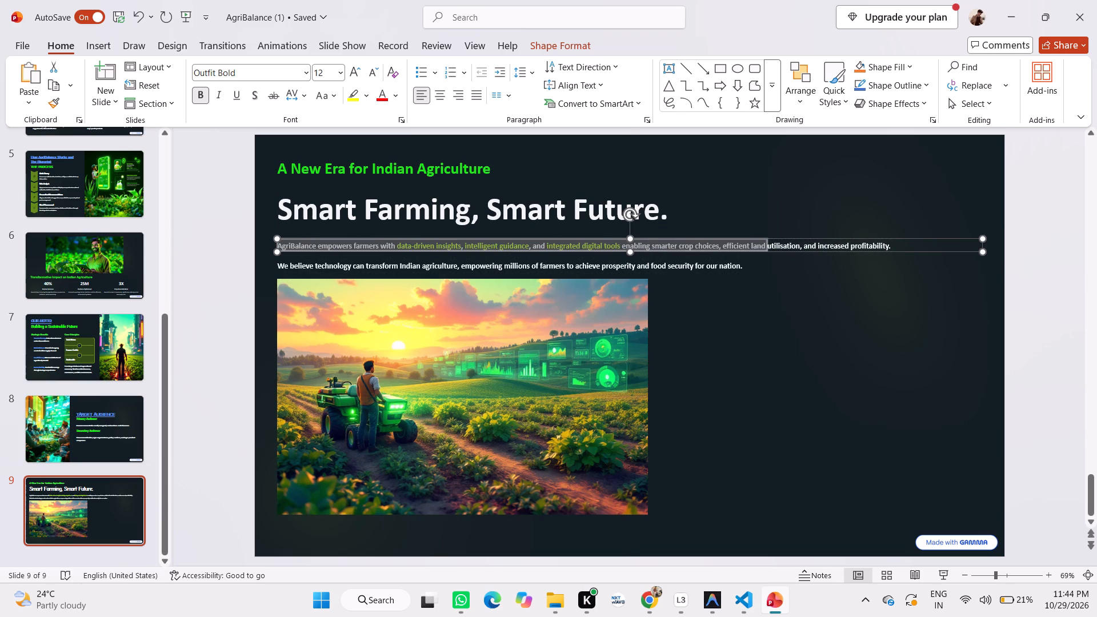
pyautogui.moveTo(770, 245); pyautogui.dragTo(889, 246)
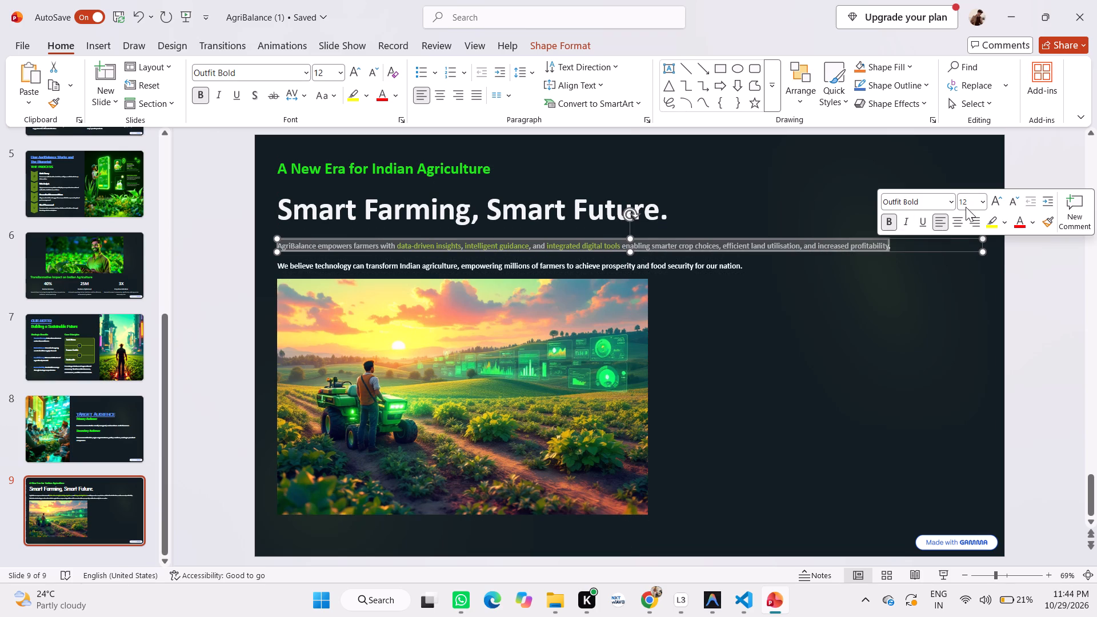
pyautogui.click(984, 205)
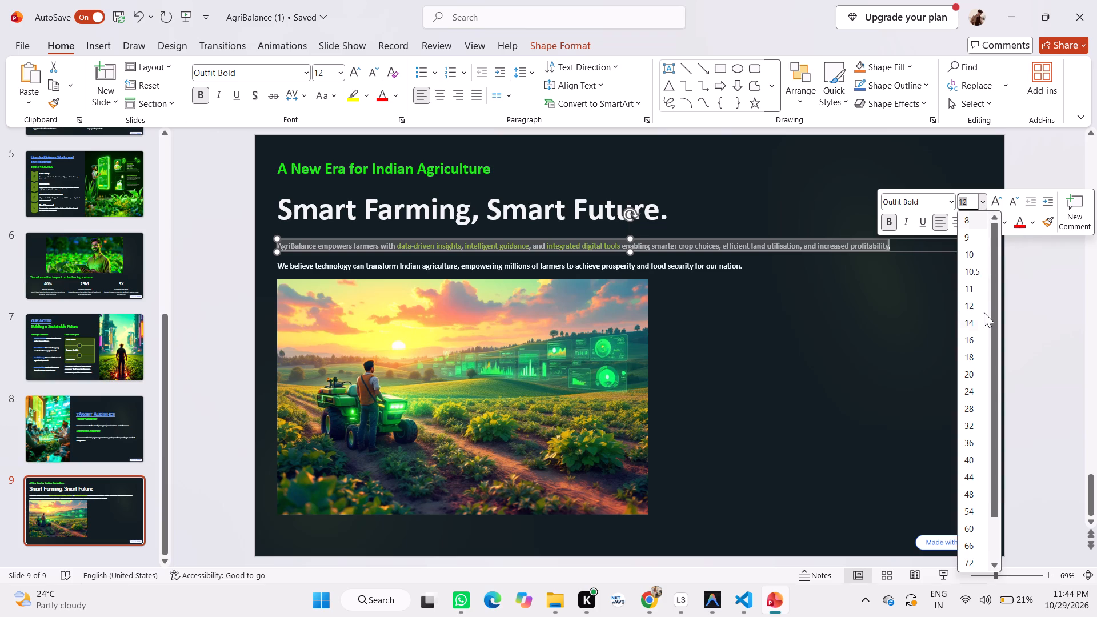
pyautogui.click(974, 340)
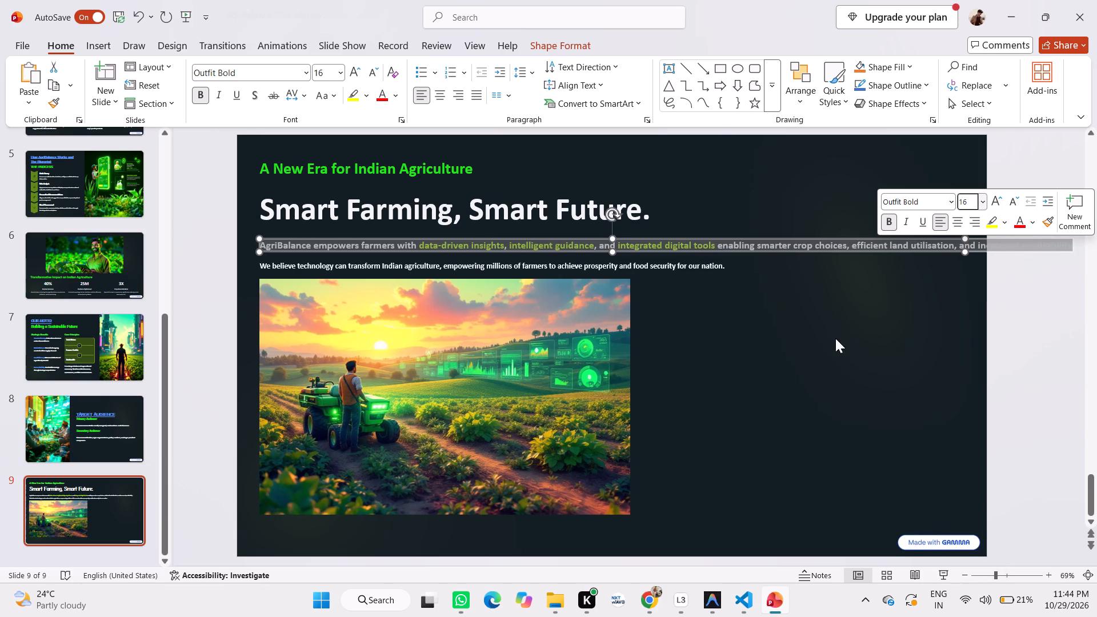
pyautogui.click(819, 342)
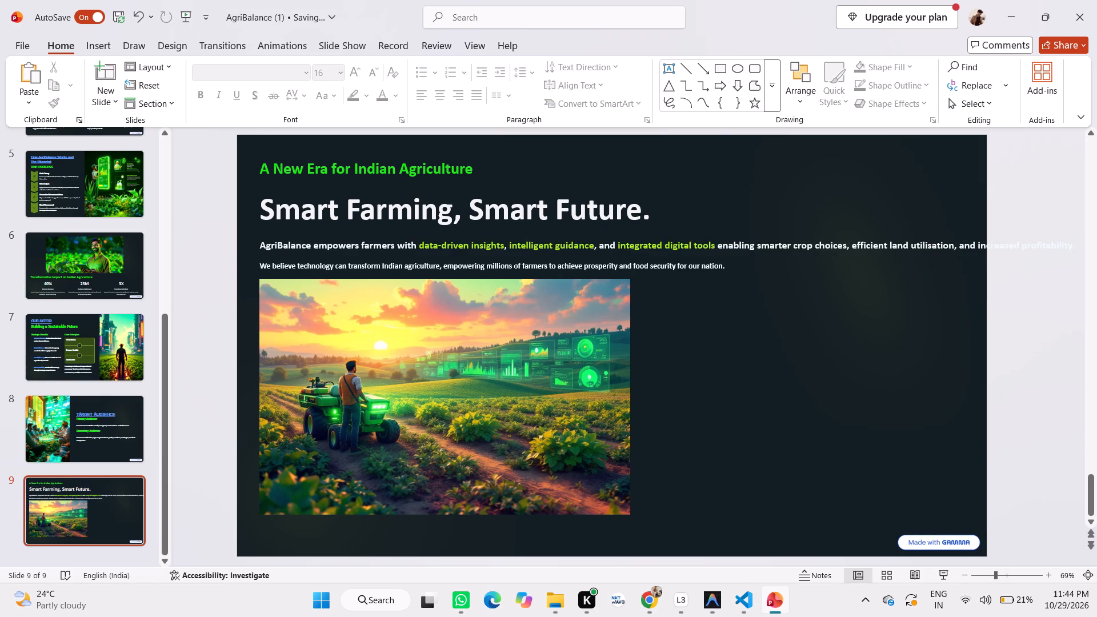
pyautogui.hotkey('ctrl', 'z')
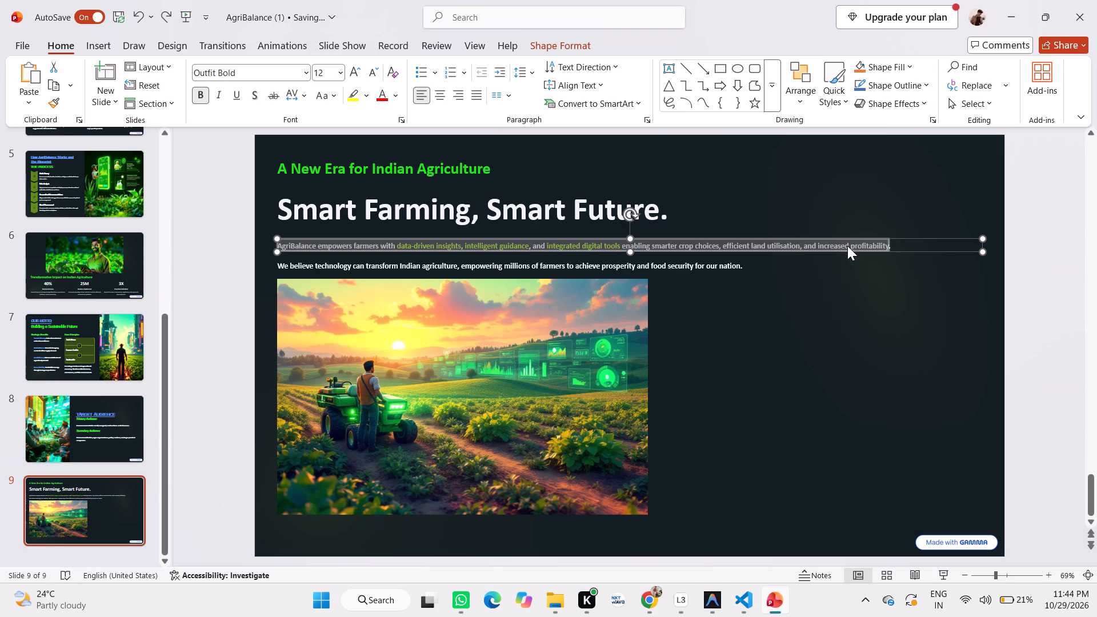
# Set the "AgriBalance empowers farmers" paragraph on the closing slide to font size 14.
pyautogui.rightClick(847, 246)
pyautogui.click(954, 146)
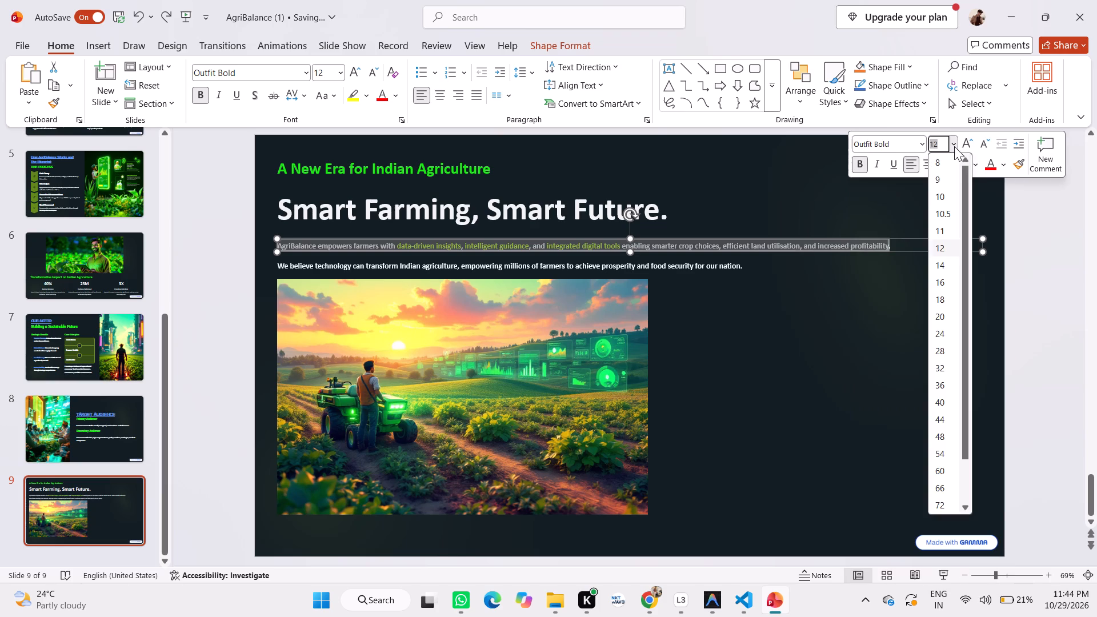
pyautogui.click(940, 262)
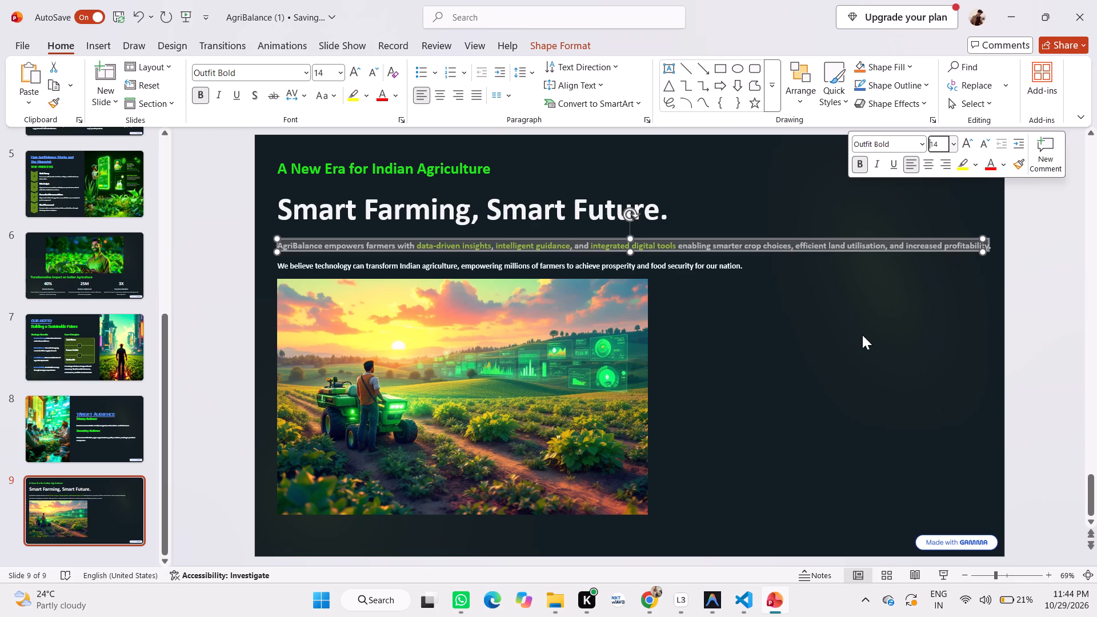
pyautogui.click(860, 336)
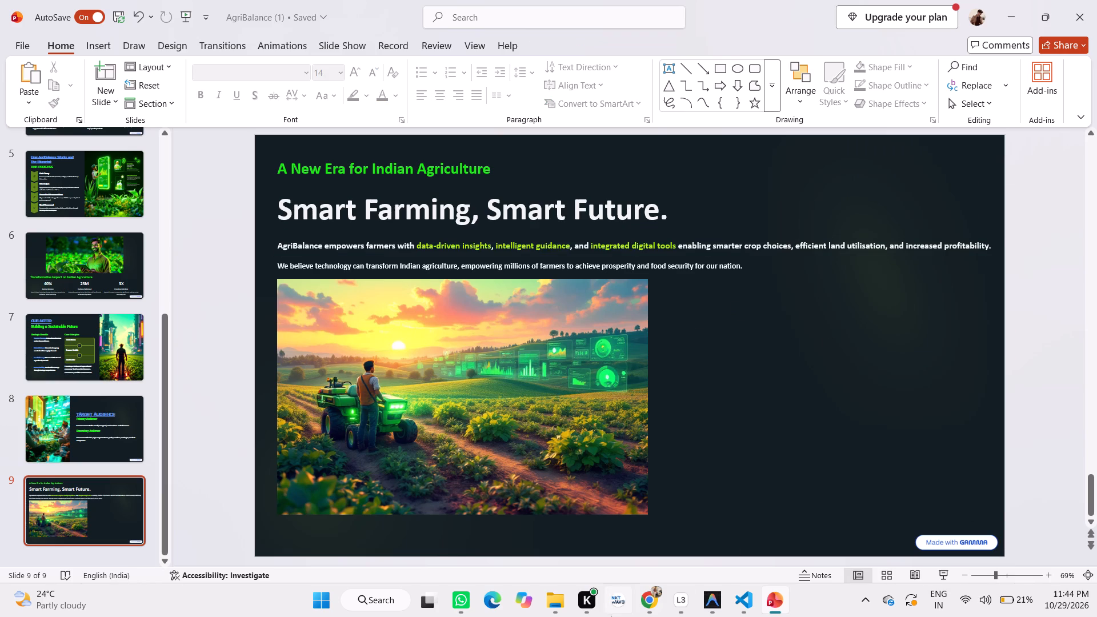
pyautogui.click(553, 596)
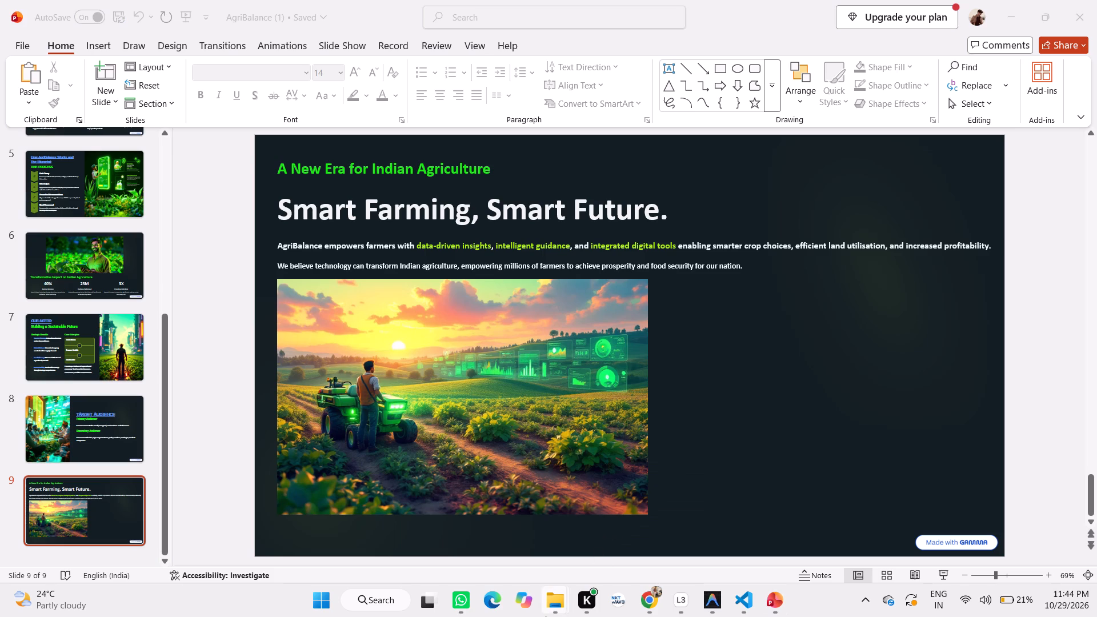
pyautogui.click(616, 526)
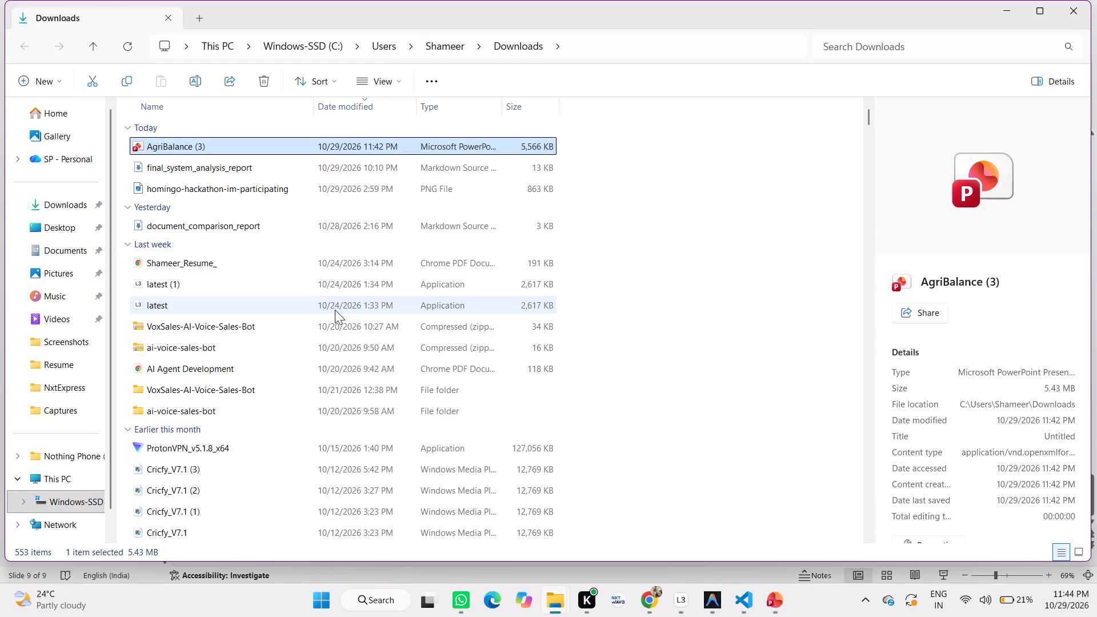
pyautogui.scroll(-10, 335, 310)
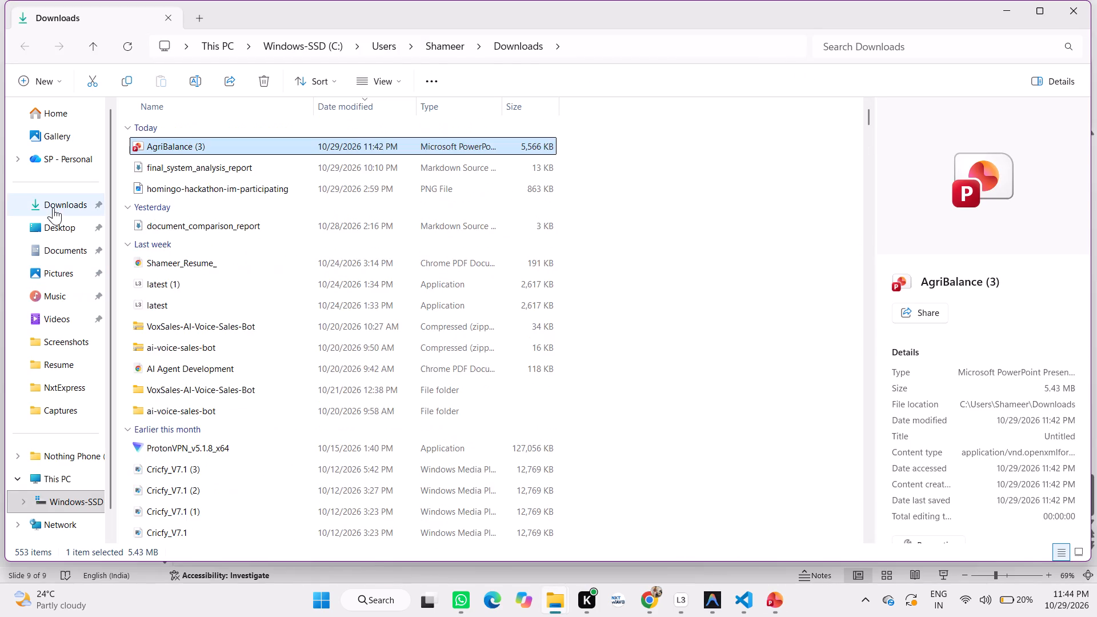
pyautogui.click(53, 207)
pyautogui.scroll(-16, 286, 343)
pyautogui.scroll(-6, 286, 343)
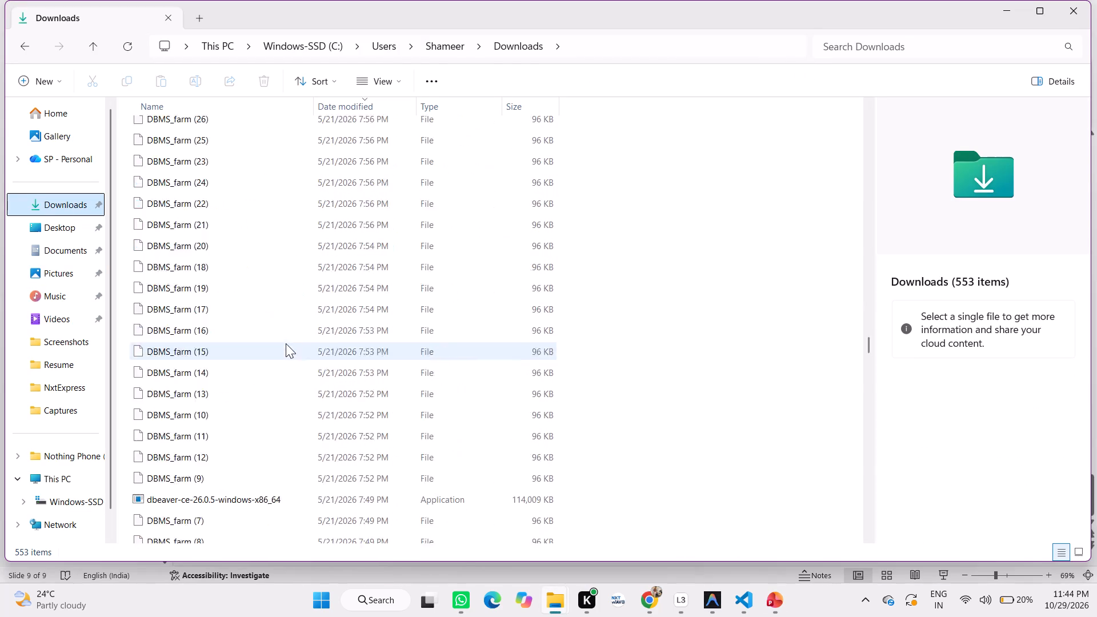
pyautogui.scroll(-3, 249, 347)
pyautogui.scroll(-20, 231, 335)
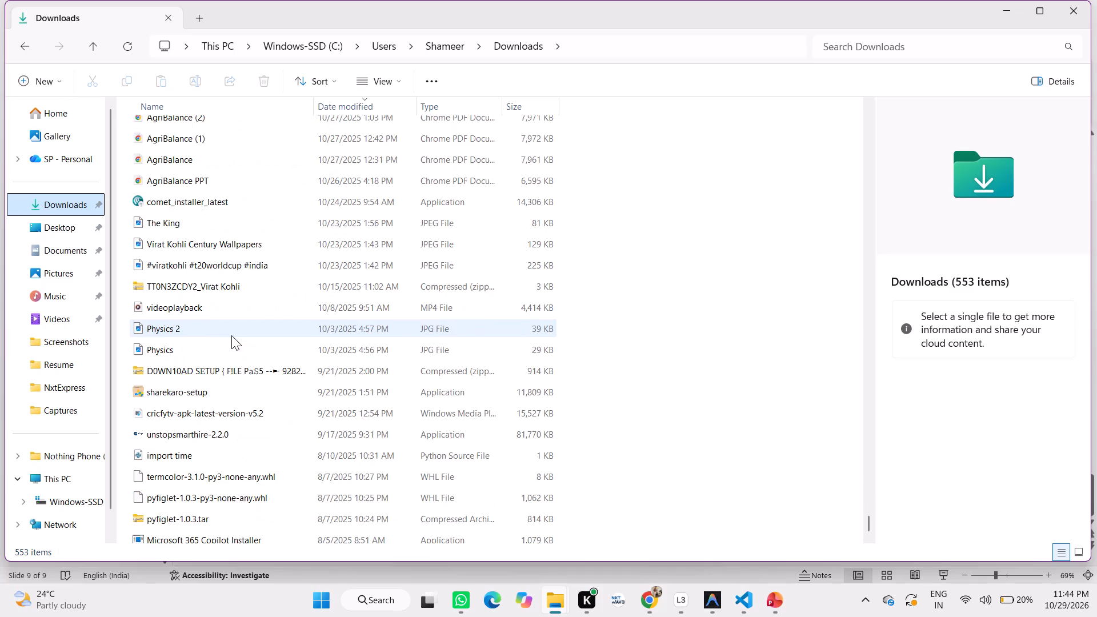
pyautogui.scroll(-2, 231, 335)
pyautogui.scroll(-4, 202, 462)
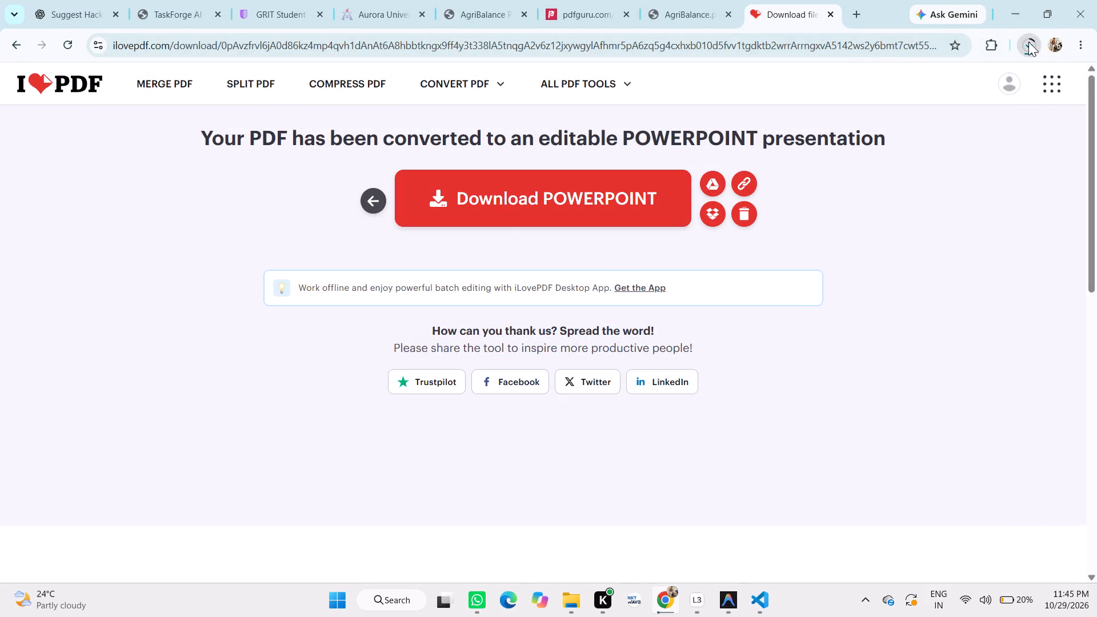
pyautogui.click(1016, 154)
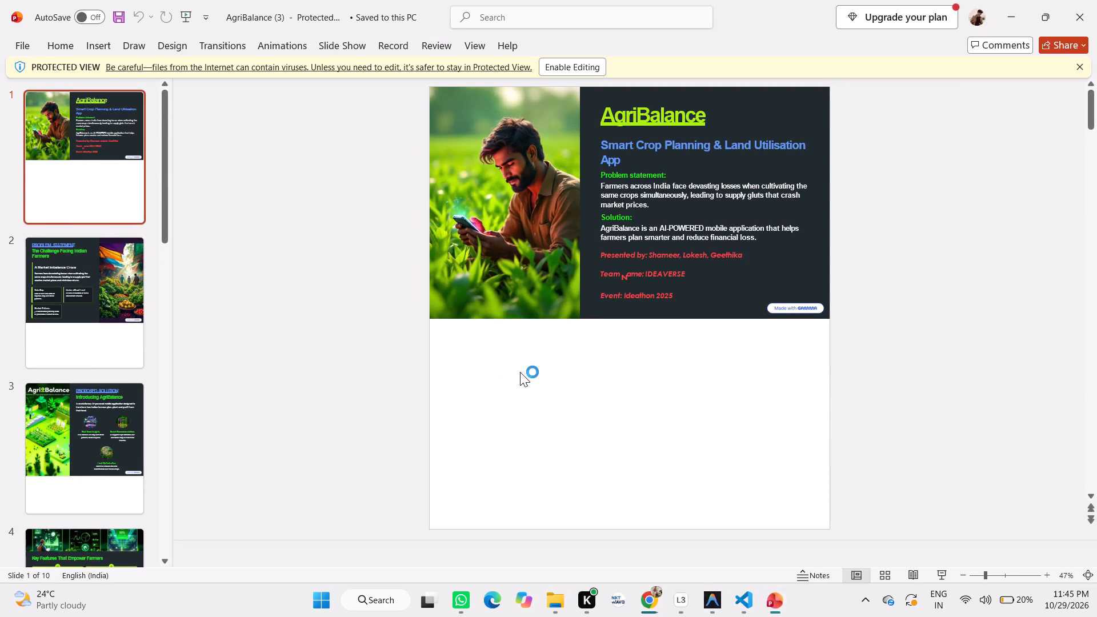
pyautogui.click(566, 67)
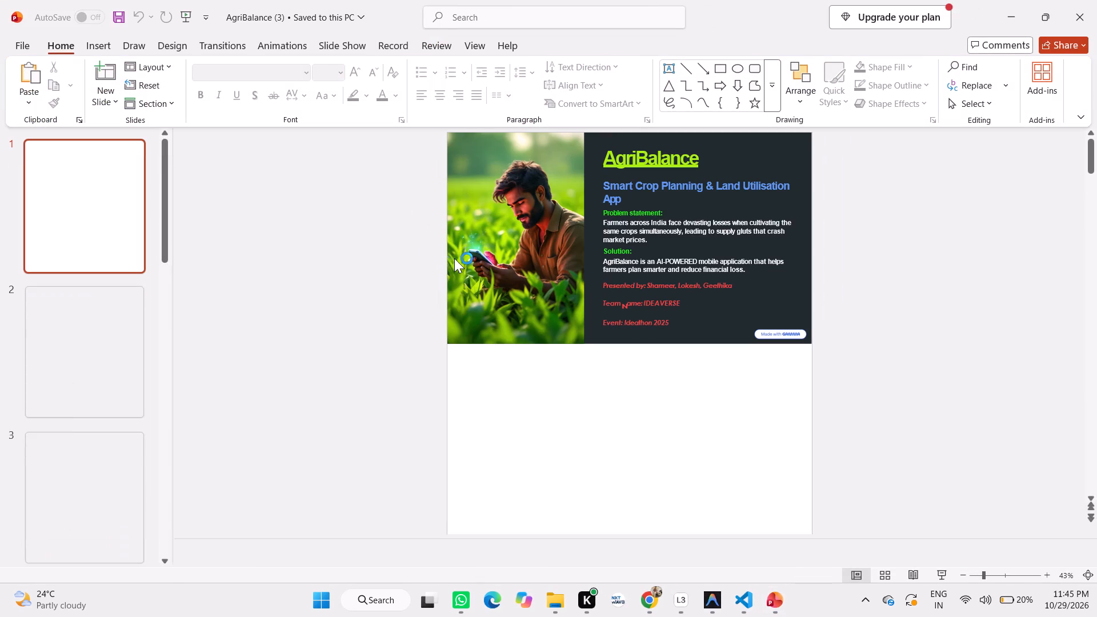
# Delete the "Presented by", "Team Name" and "Event" lines from the AgriBalance title slide.
pyautogui.keyDown('ctrl'); pyautogui.scroll(2, 595, 319); pyautogui.keyUp('ctrl')
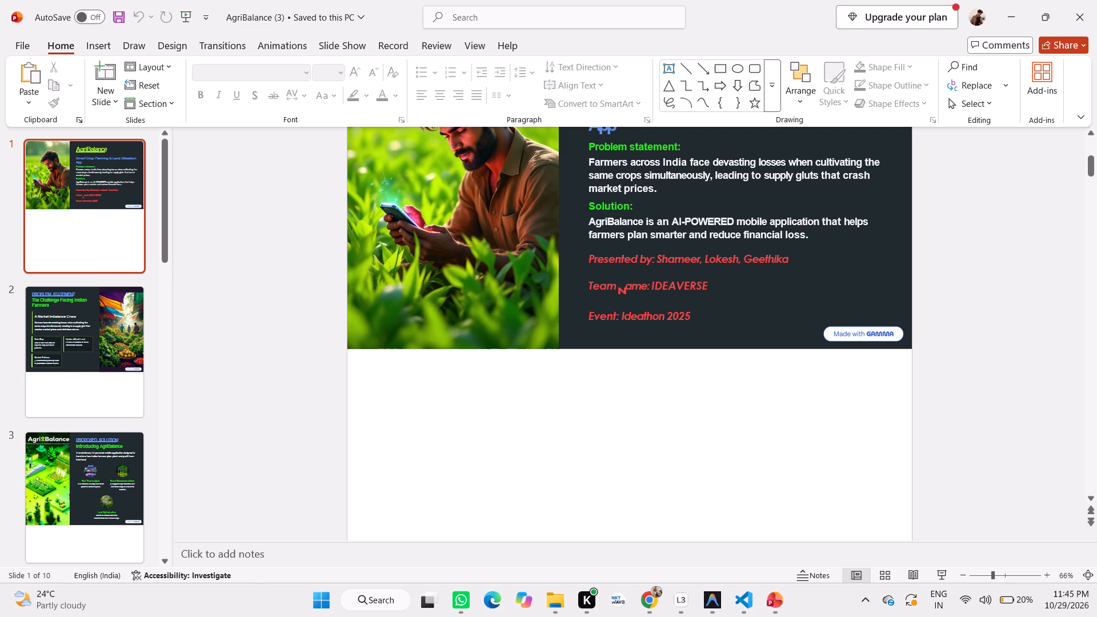
pyautogui.moveTo(690, 313); pyautogui.dragTo(589, 261)
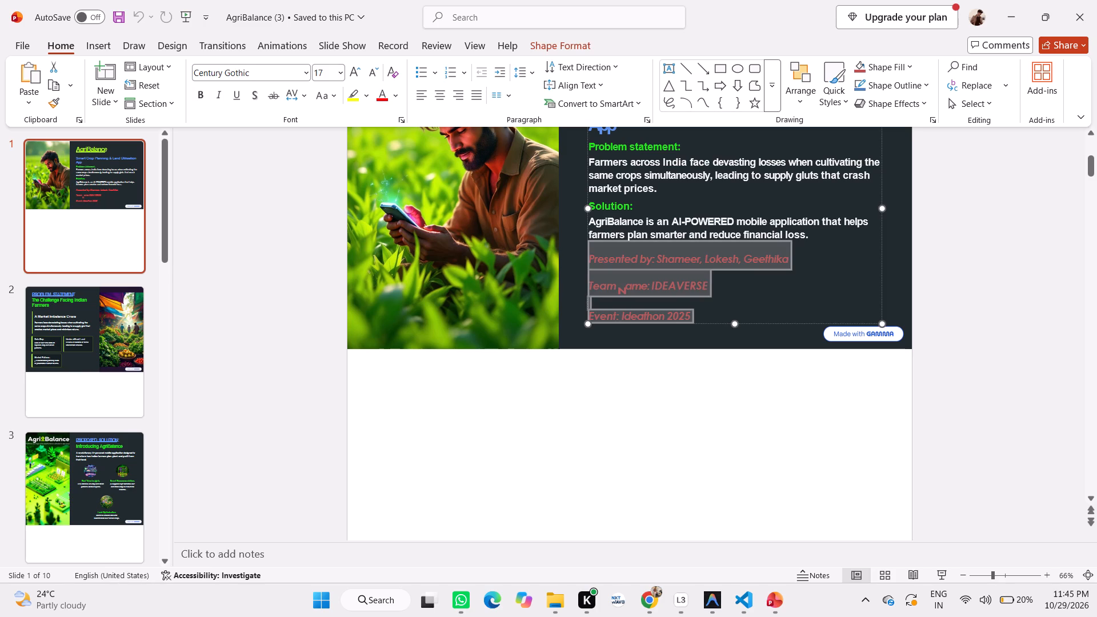
pyautogui.moveTo(589, 261); pyautogui.dragTo(587, 270)
pyautogui.press('BackSpace')
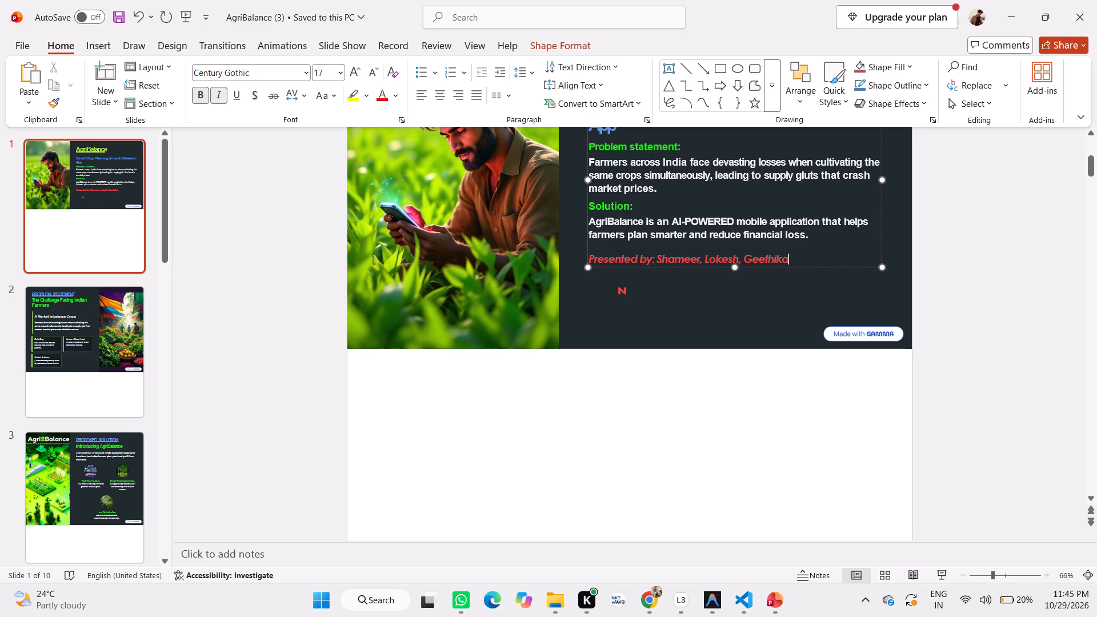
pyautogui.press('BackSpace')
pyautogui.press('BackSpace')
pyautogui.press('BackSpace')
pyautogui.press('BackSpace')
pyautogui.press('BackSpace')
pyautogui.press('BackSpace')
pyautogui.press('BackSpace')
pyautogui.press('BackSpace')
pyautogui.press('BackSpace')
pyautogui.press('BackSpace')
pyautogui.press('BackSpace')
pyautogui.press('BackSpace')
pyautogui.press('BackSpace')
pyautogui.press('BackSpace')
pyautogui.press('BackSpace')
pyautogui.press('BackSpace')
pyautogui.press('BackSpace')
pyautogui.press('BackSpace')
pyautogui.press('BackSpace')
pyautogui.press('BackSpace')
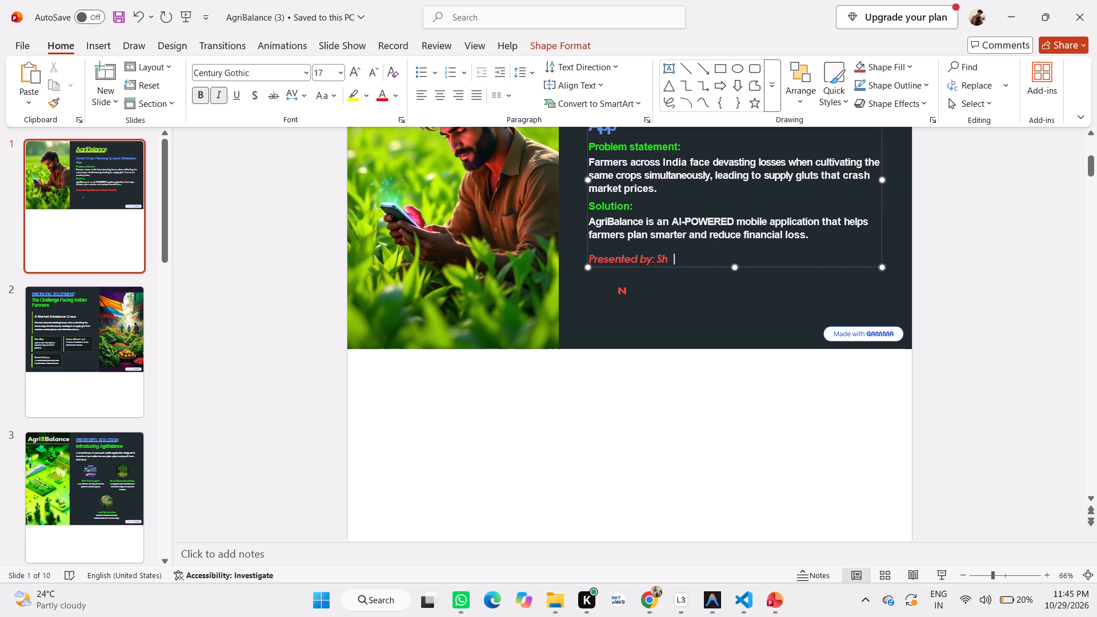
# Delete the stray red letter "N" below the Solution text on the title slide.
pyautogui.click(629, 286)
pyautogui.moveTo(622, 288); pyautogui.dragTo(702, 287)
pyautogui.press('BackSpace')
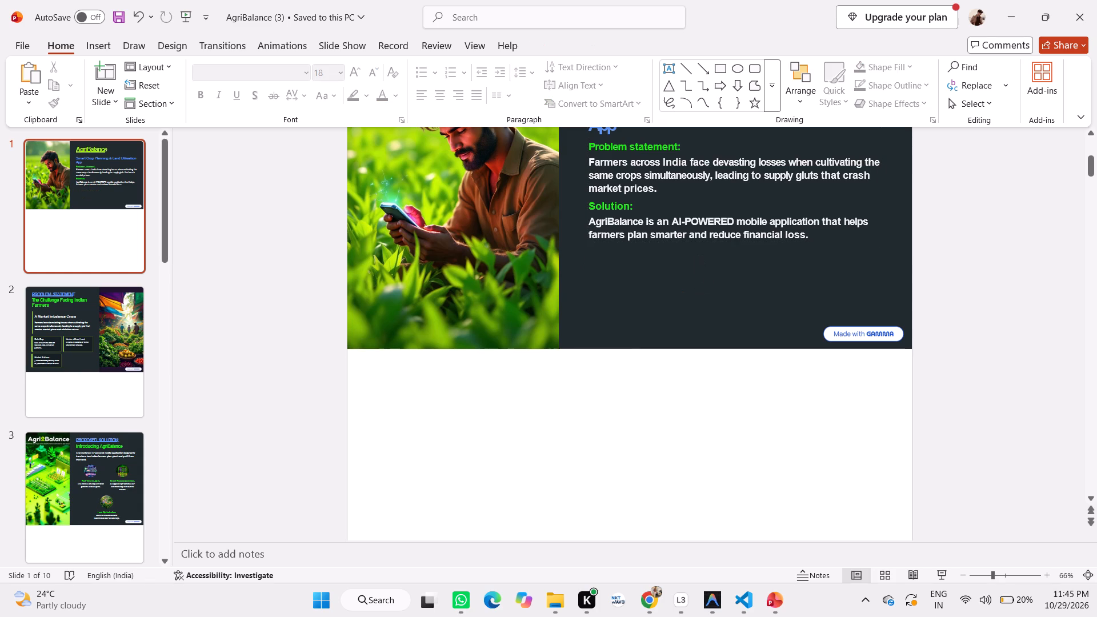
# Delete slide 9, the TEAM: IDEAVERSE slide listing the team members.
pyautogui.scroll(3, 520, 310)
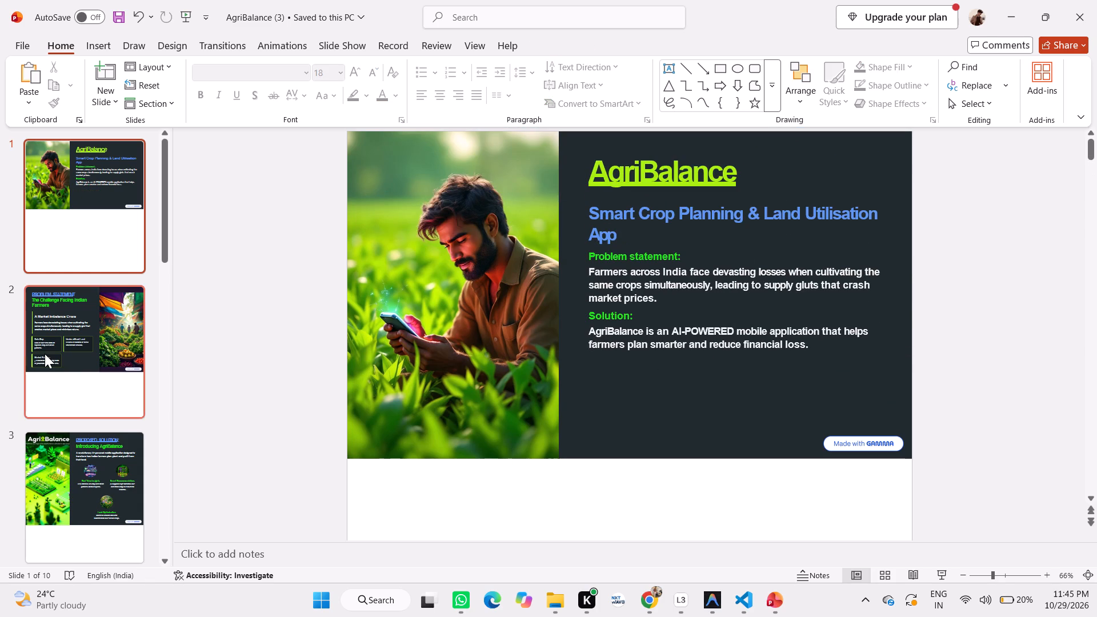
pyautogui.click(45, 354)
pyautogui.click(53, 484)
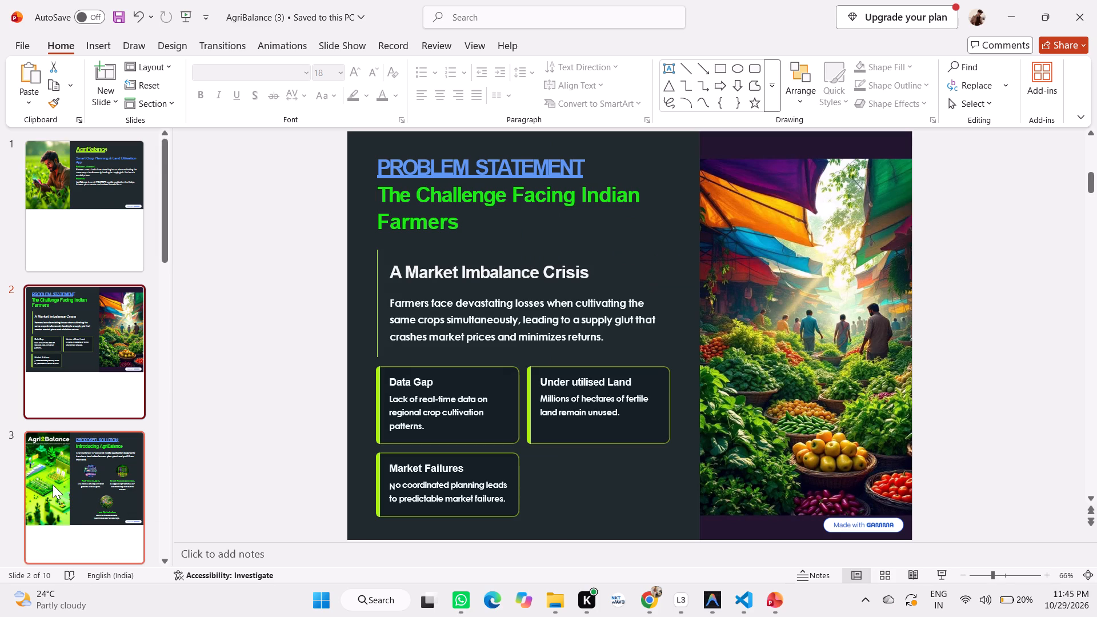
pyautogui.scroll(-4, 53, 484)
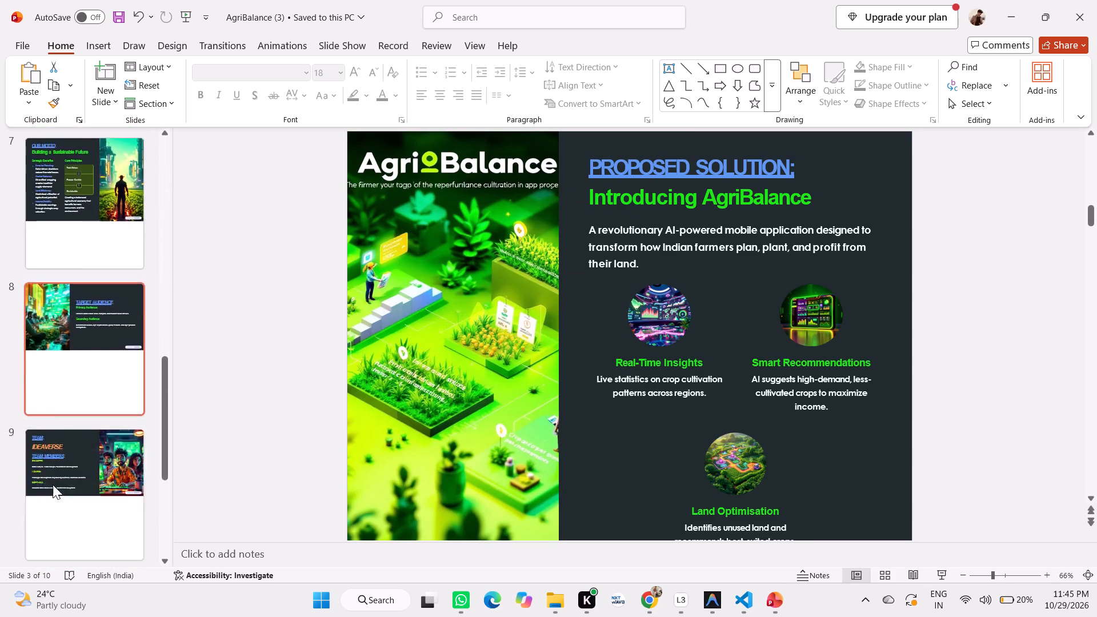
pyautogui.scroll(-3, 53, 484)
pyautogui.click(66, 355)
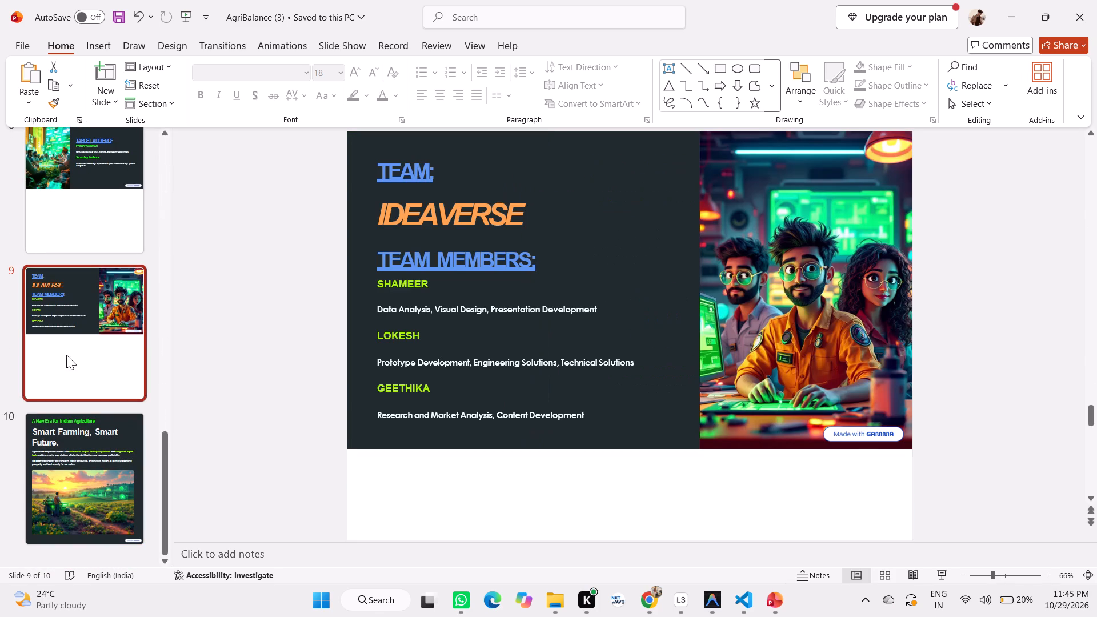
pyautogui.press('Delete')
# Review the remaining slides, examining the closing, Target Audience and Our Motto slides, and return to the title slide.
pyautogui.scroll(-1, 66, 355)
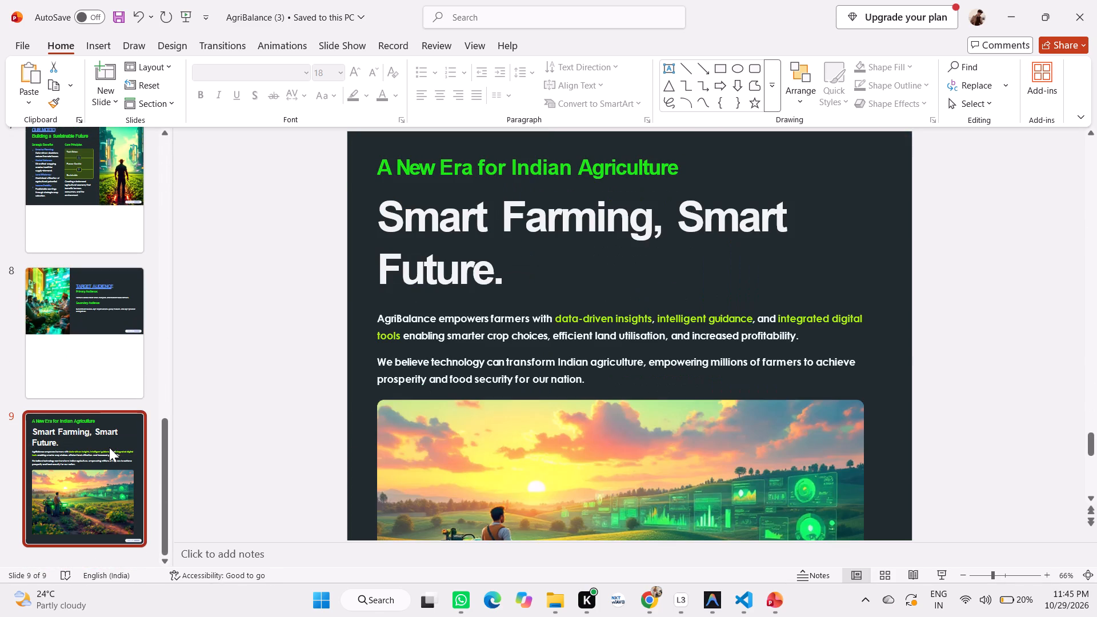
pyautogui.click(109, 447)
pyautogui.click(71, 343)
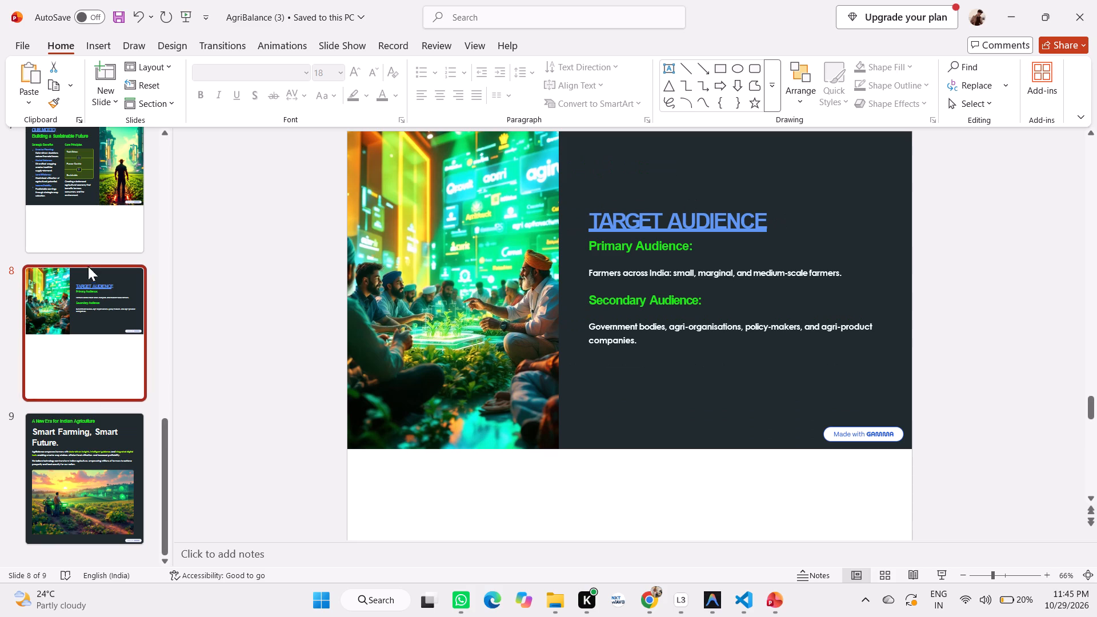
pyautogui.click(82, 233)
pyautogui.scroll(7, 82, 233)
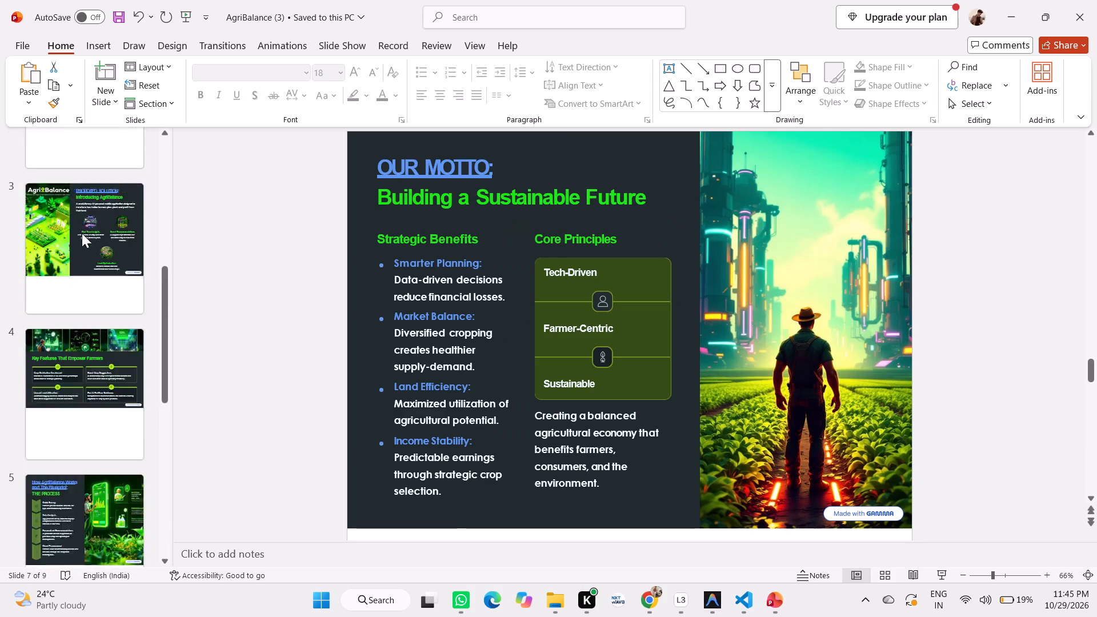
pyautogui.scroll(7, 82, 233)
pyautogui.click(80, 155)
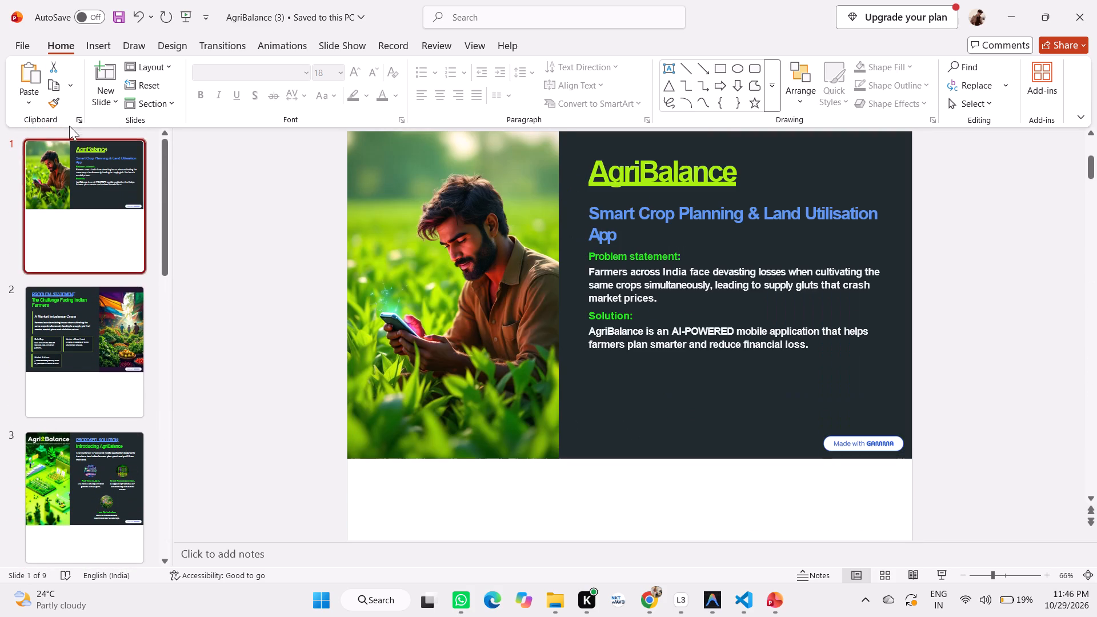
# Set up an export of the presentation as a PDF document with Downloads as the destination folder.
pyautogui.click(17, 46)
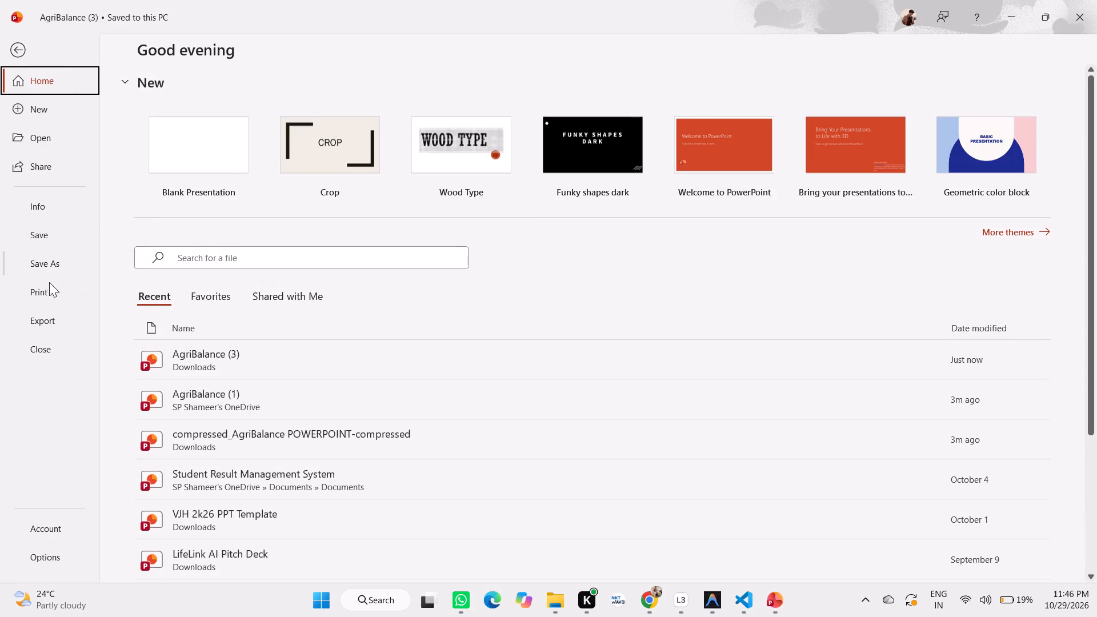
pyautogui.click(53, 318)
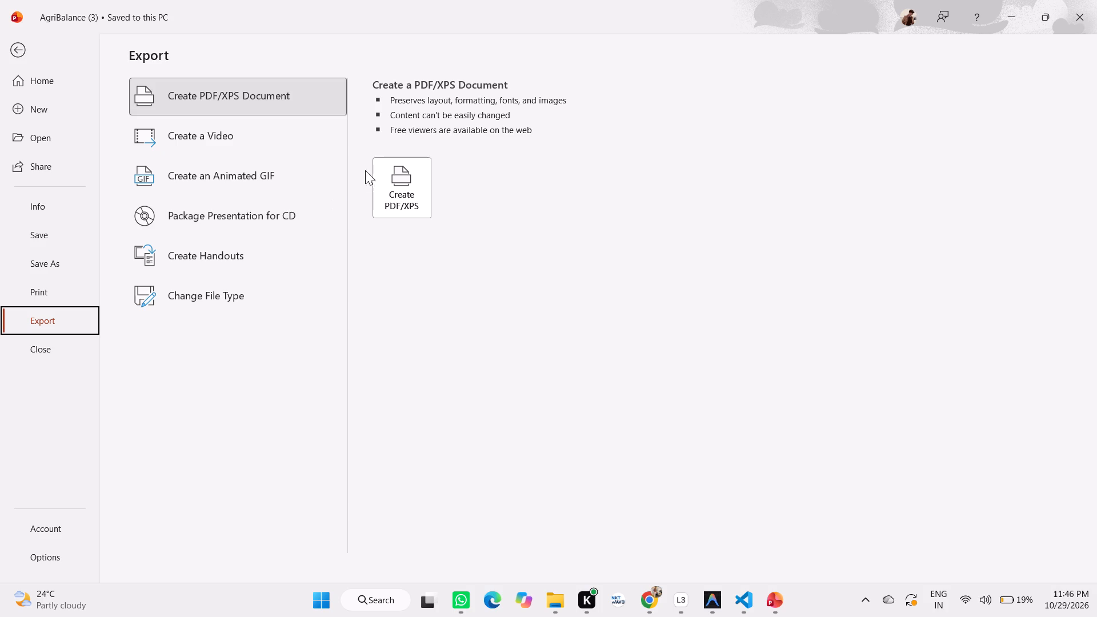
pyautogui.click(392, 180)
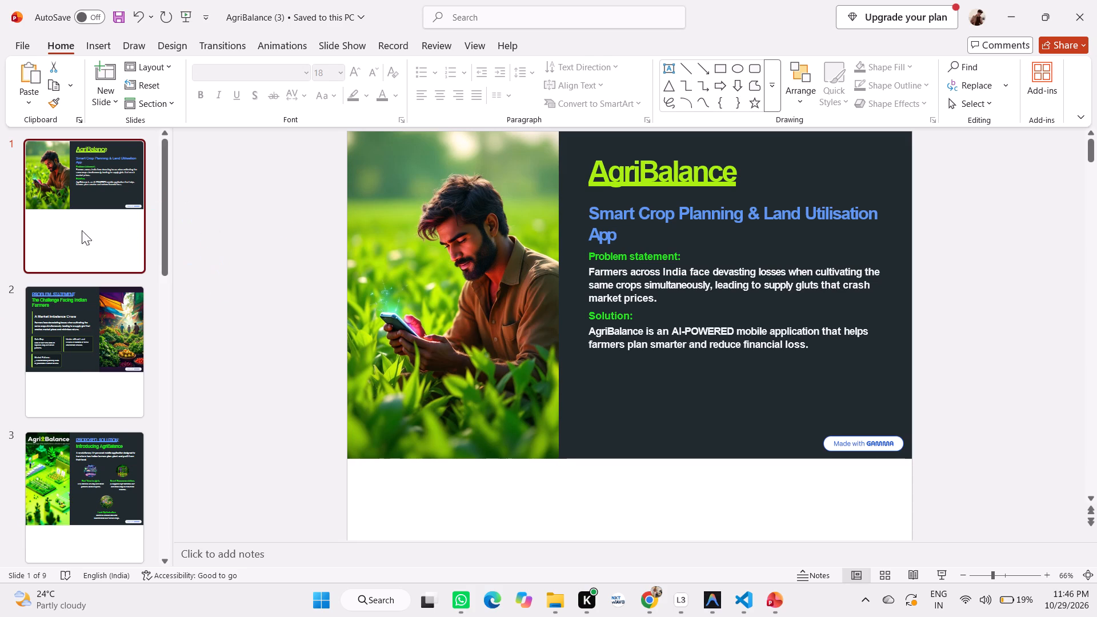
pyautogui.scroll(1, 62, 161)
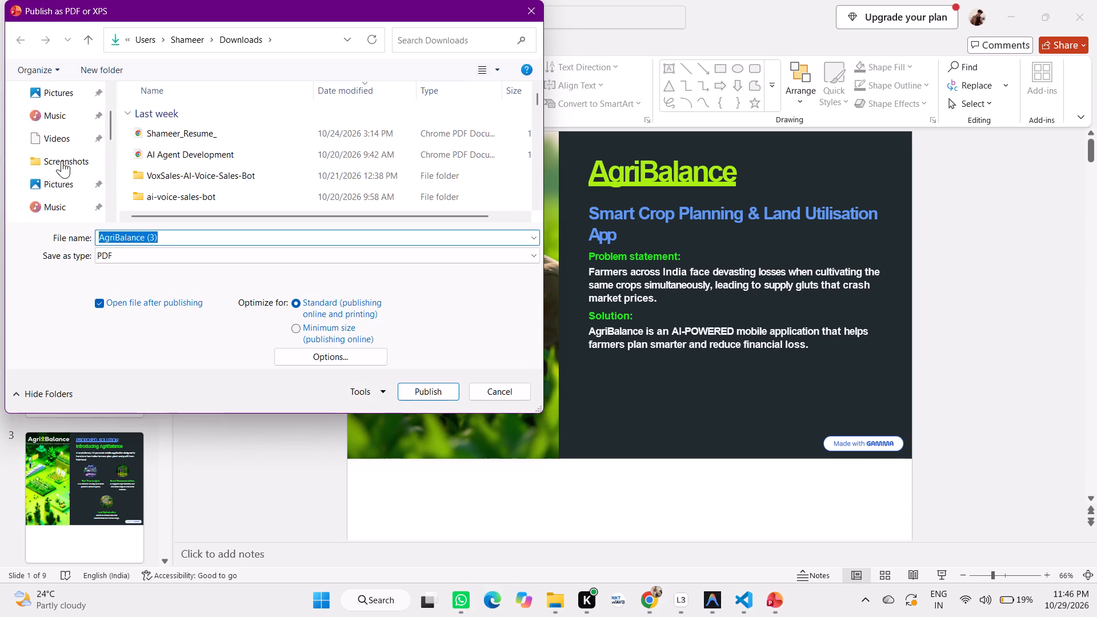
pyautogui.scroll(1, 62, 161)
pyautogui.scroll(-1, 59, 137)
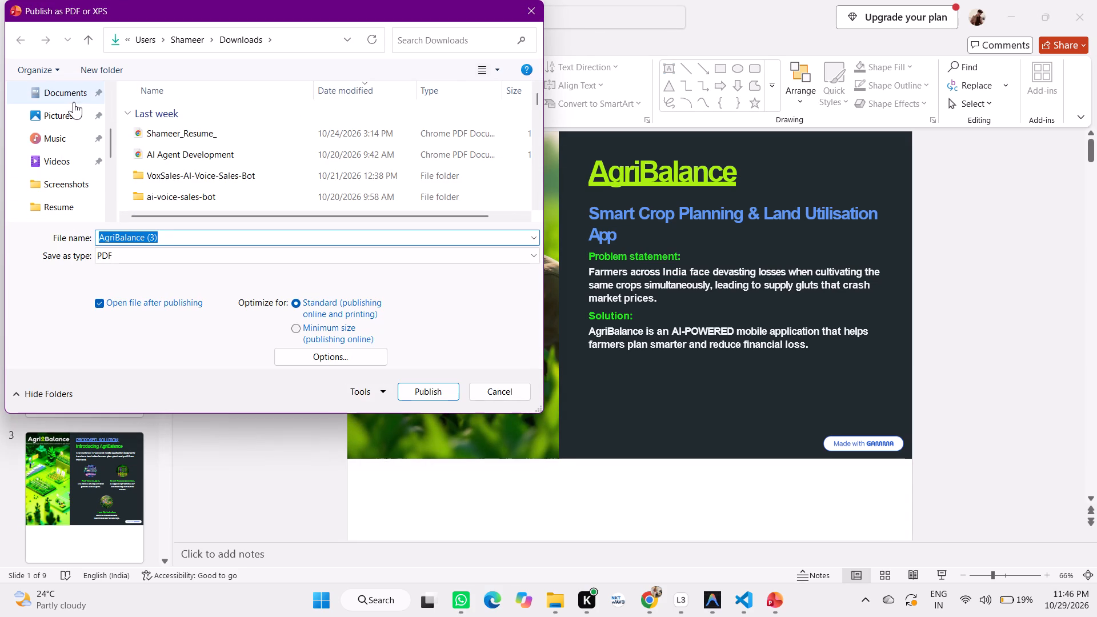
pyautogui.rightClick(54, 137)
pyautogui.scroll(2, 54, 137)
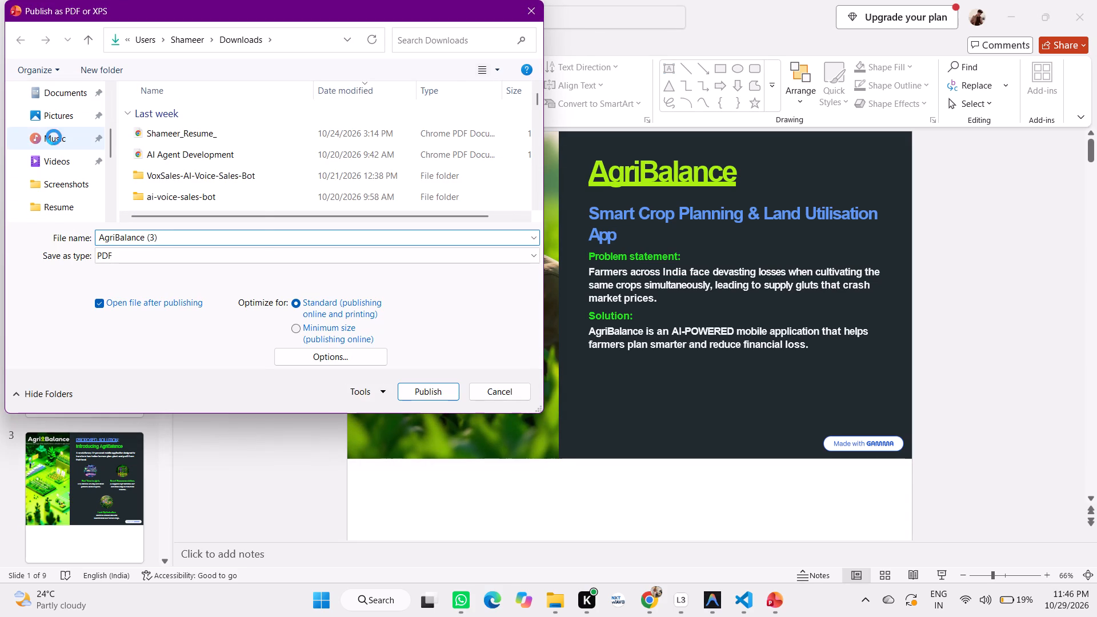
pyautogui.scroll(4, 54, 137)
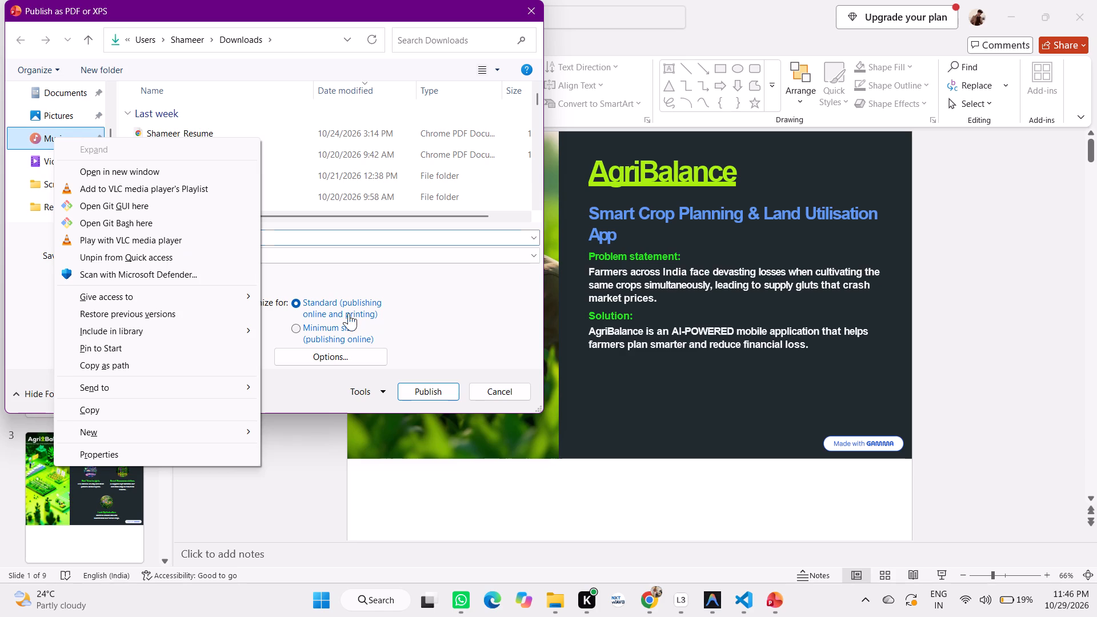
pyautogui.click(441, 279)
pyautogui.scroll(1, 91, 136)
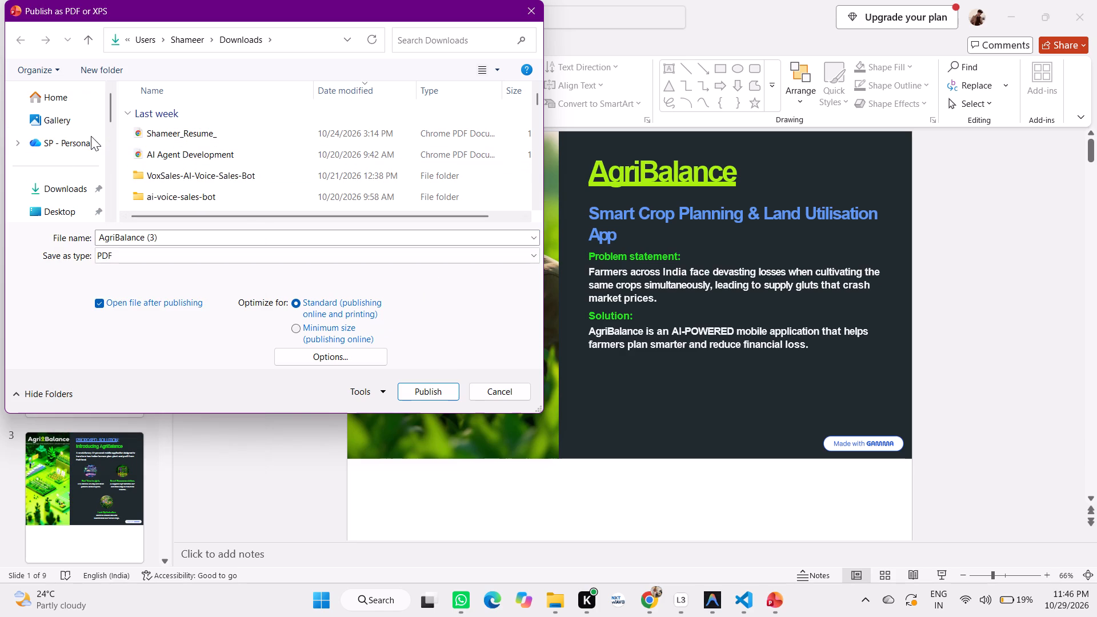
pyautogui.scroll(-1, 59, 170)
pyautogui.click(53, 179)
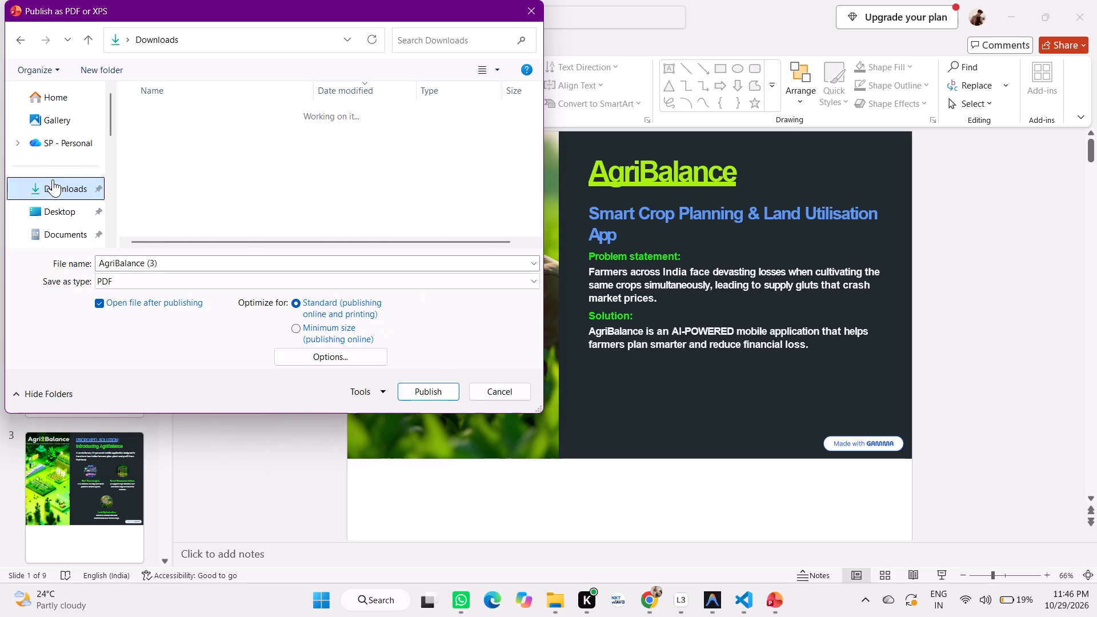
# Publish the presentation as a PDF in Downloads under the new file name AgriBalance (3)_1.
pyautogui.click(423, 399)
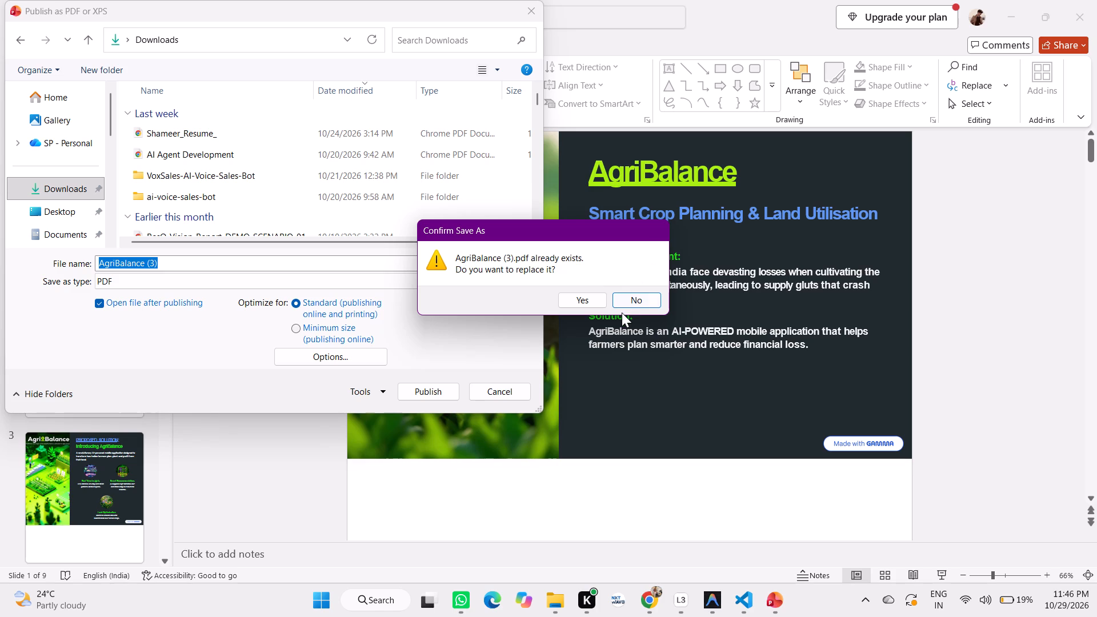
pyautogui.click(634, 294)
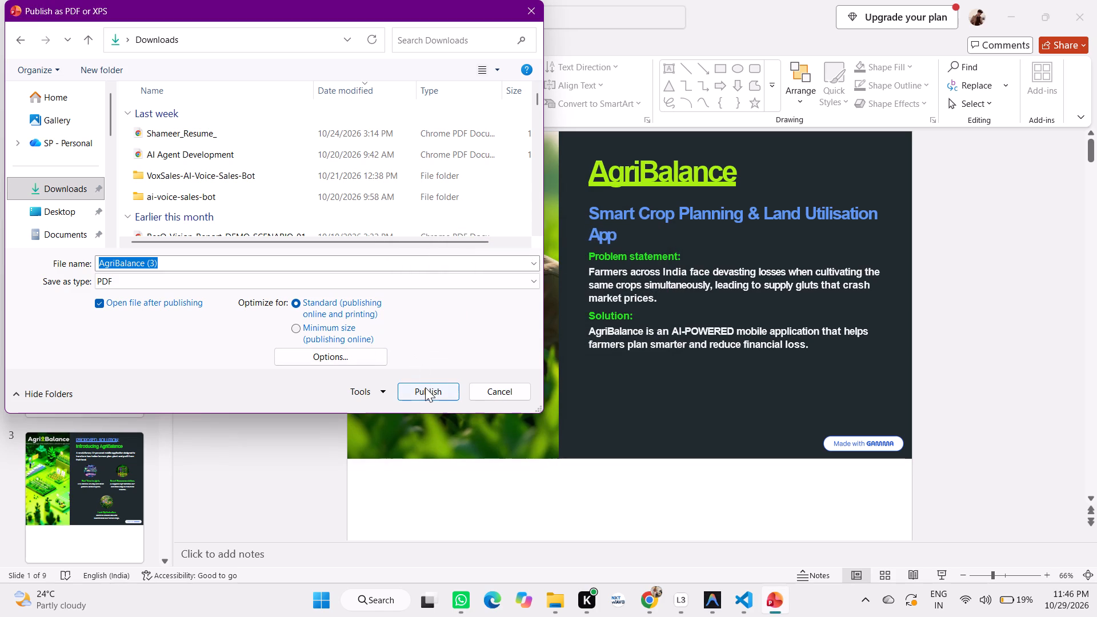
pyautogui.click(425, 387)
pyautogui.click(638, 307)
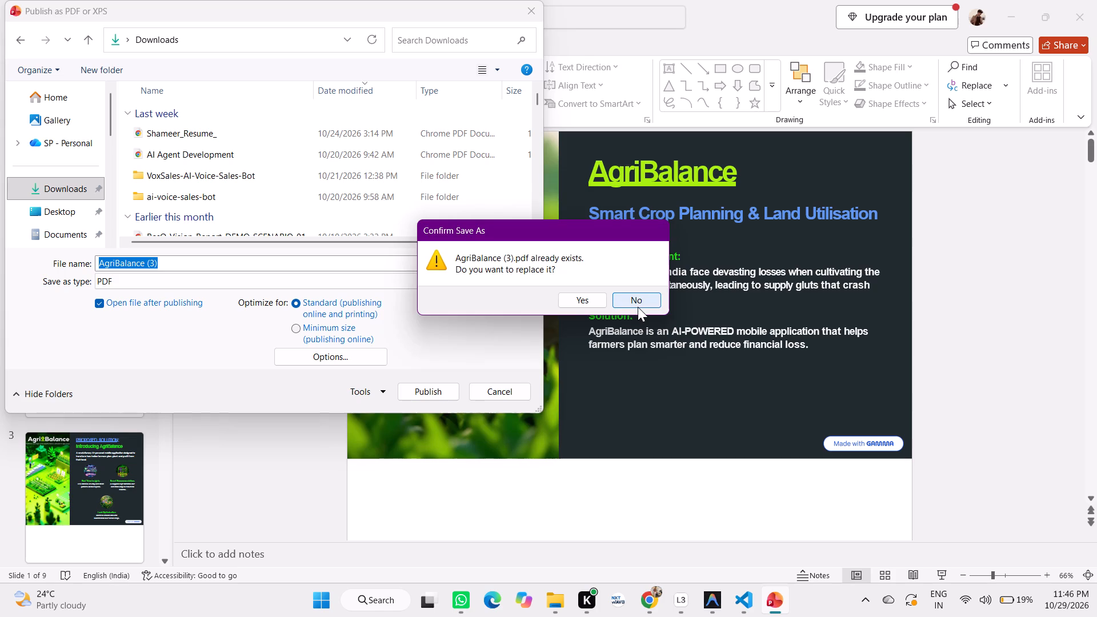
pyautogui.click(275, 262)
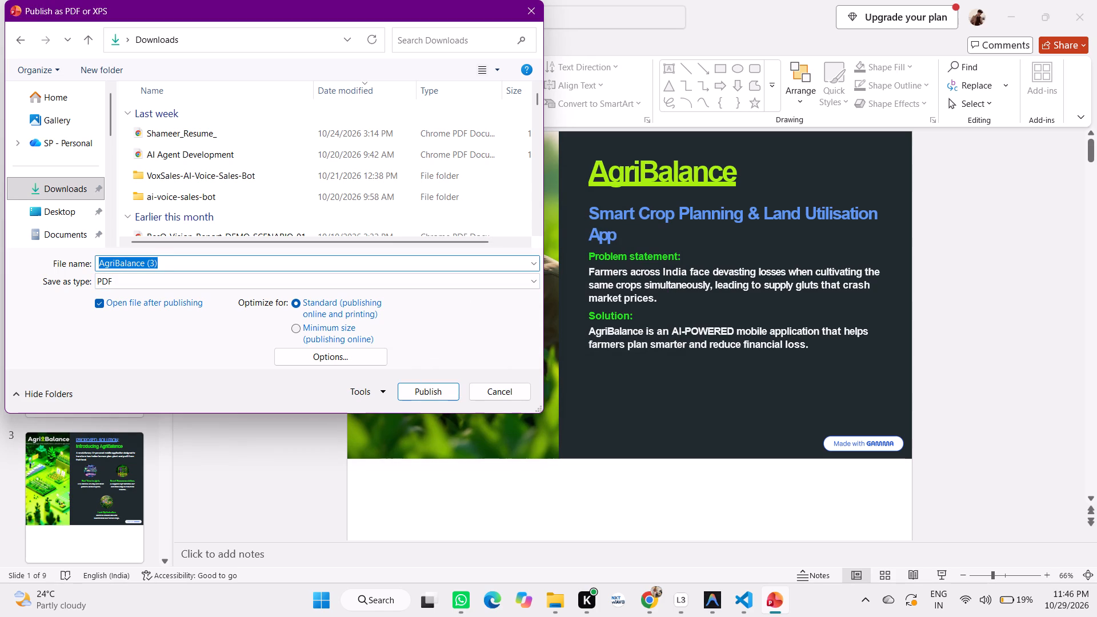
pyautogui.click(275, 262)
pyautogui.click(275, 262)
pyautogui.write('_1')
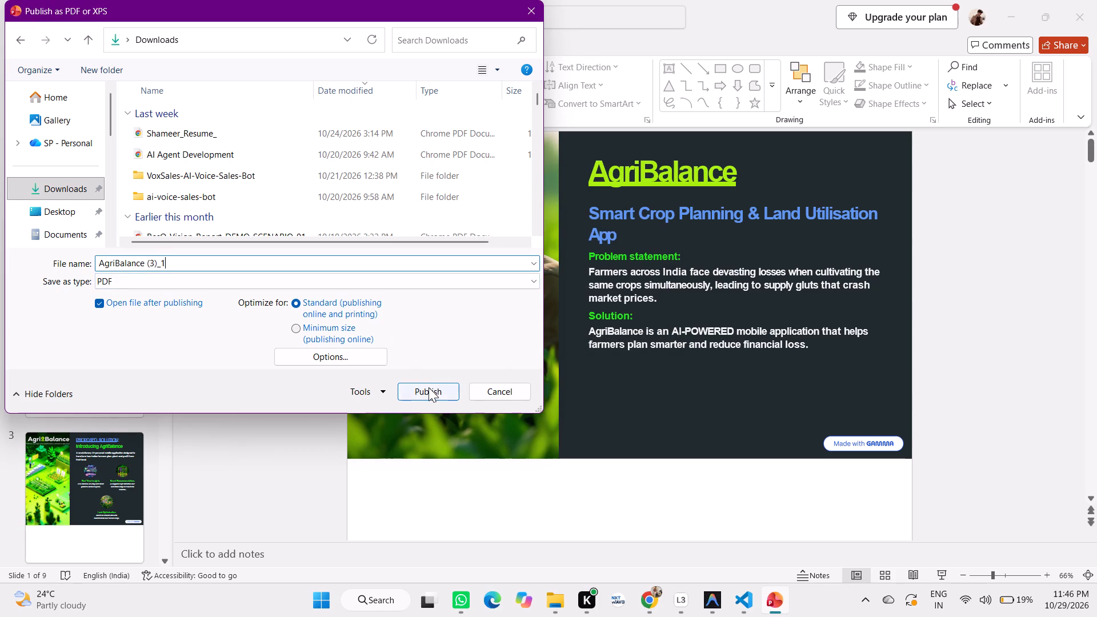
pyautogui.click(429, 387)
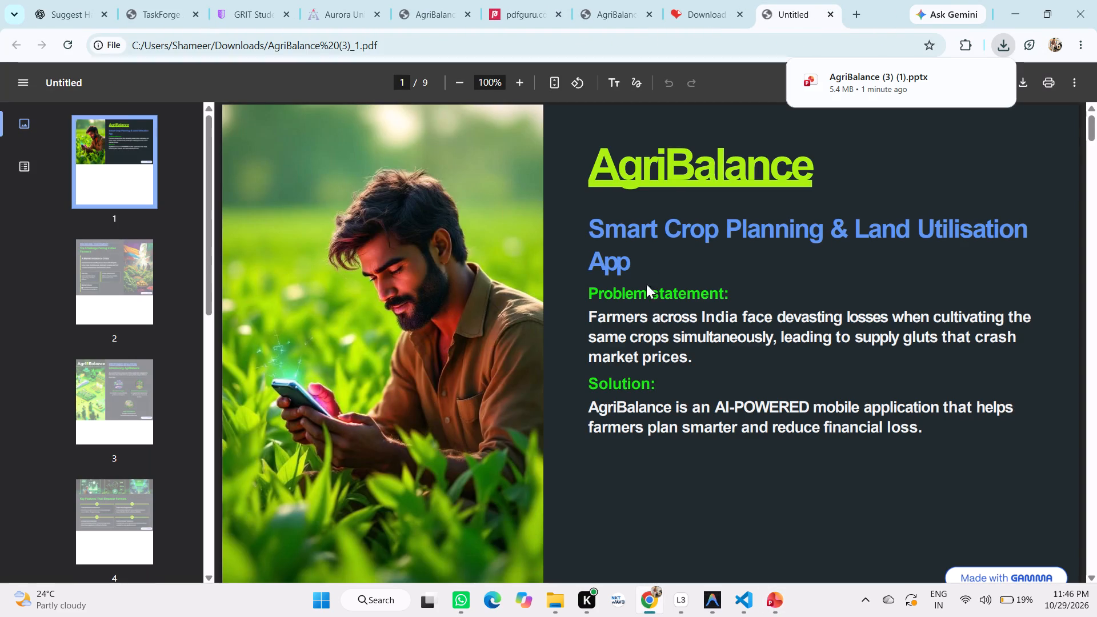
# Examine the page layout and text of the exported PDF, close it, and compare with the original AgriBalance.pdf.
pyautogui.scroll(-12, 635, 305)
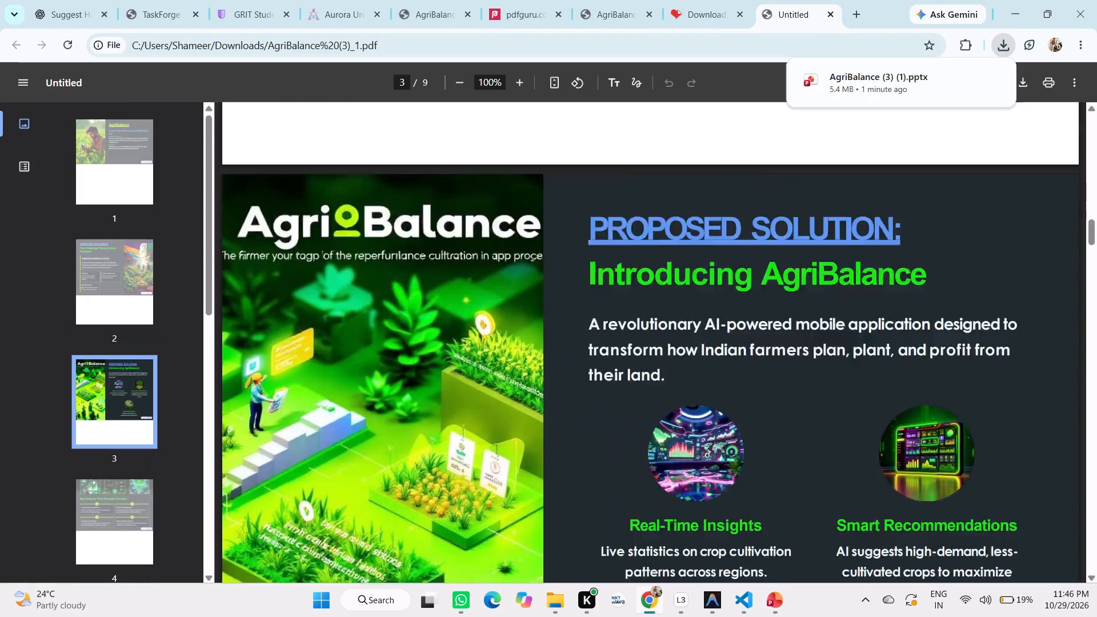
pyautogui.scroll(-1, 635, 305)
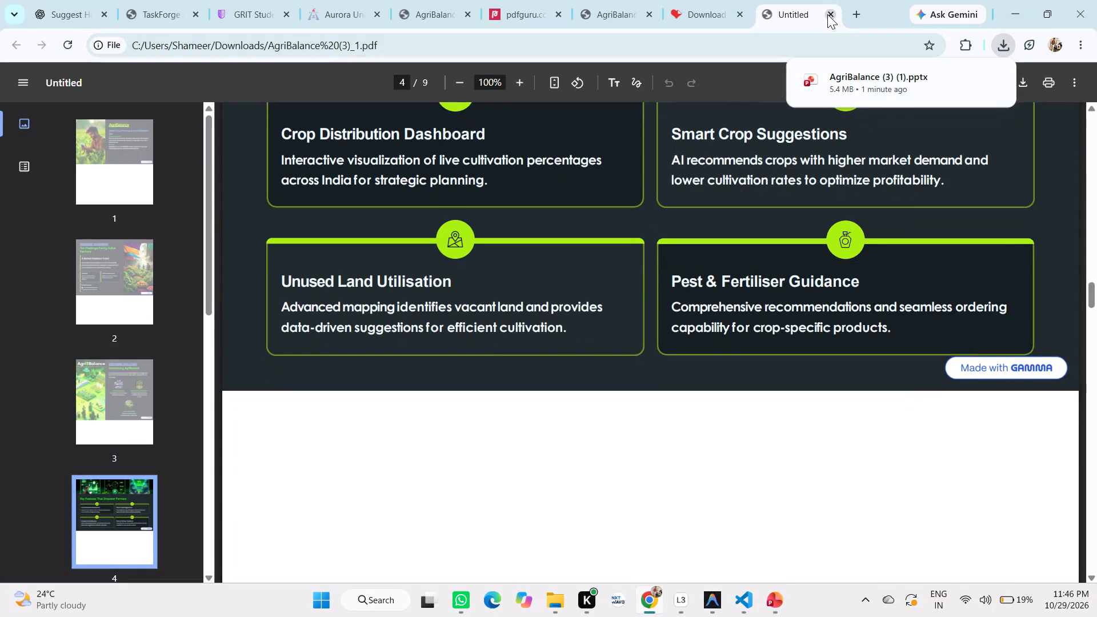
pyautogui.click(828, 14)
pyautogui.click(700, 14)
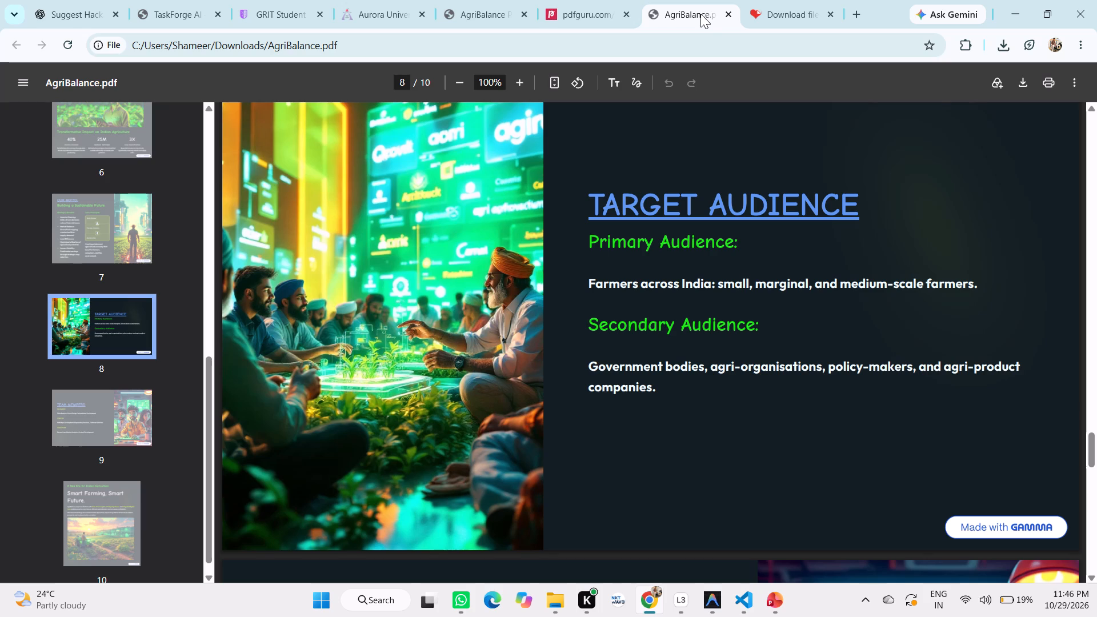
pyautogui.scroll(11, 133, 225)
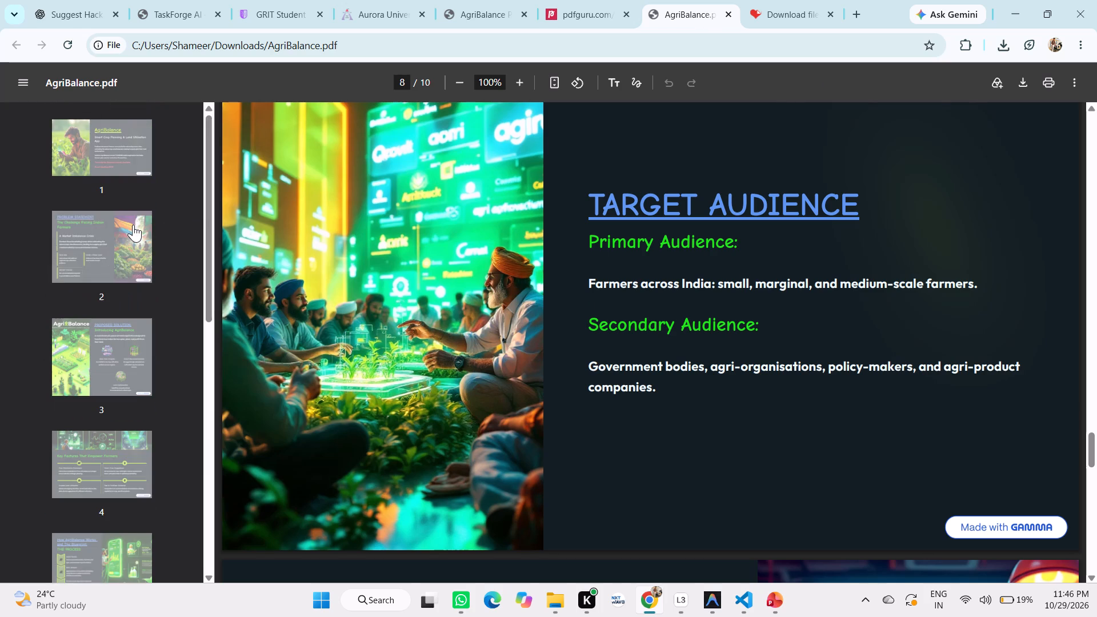
pyautogui.click(135, 243)
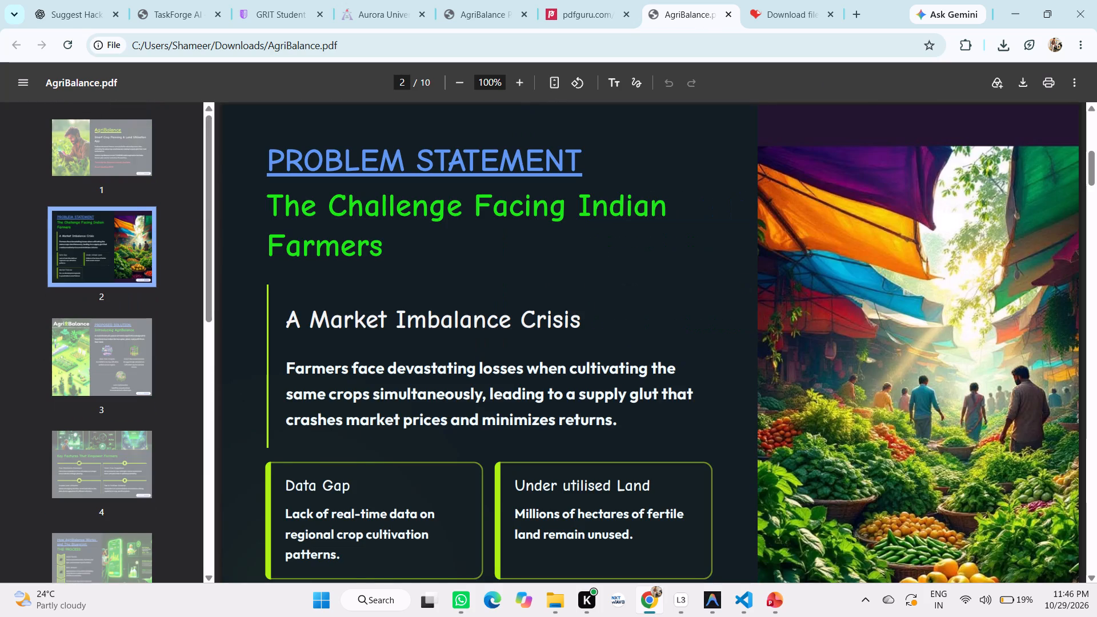
pyautogui.scroll(-4, 512, 303)
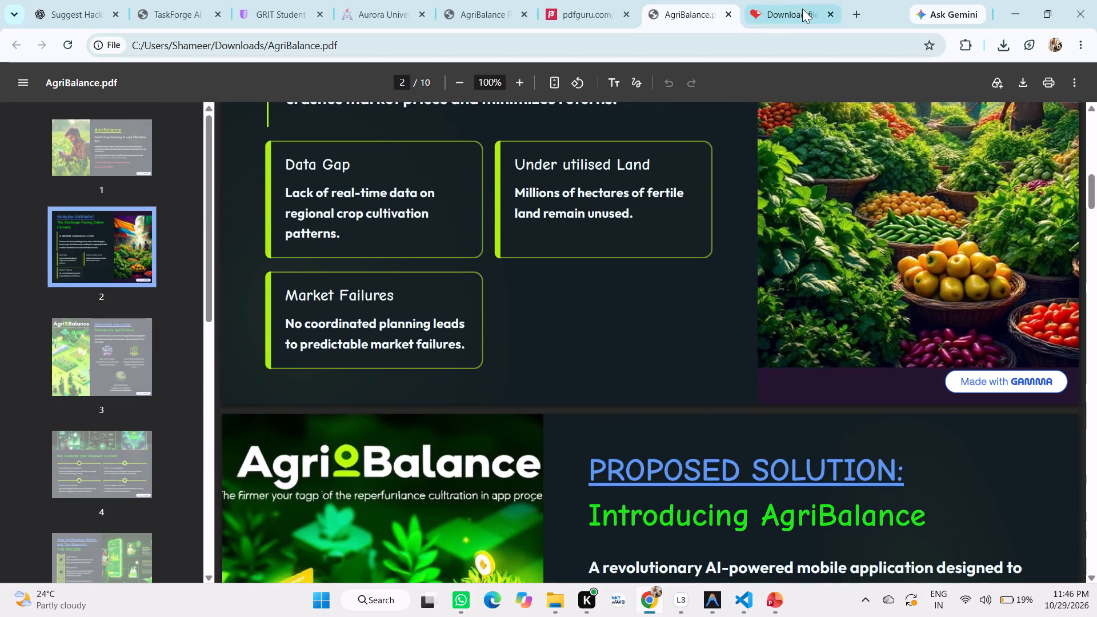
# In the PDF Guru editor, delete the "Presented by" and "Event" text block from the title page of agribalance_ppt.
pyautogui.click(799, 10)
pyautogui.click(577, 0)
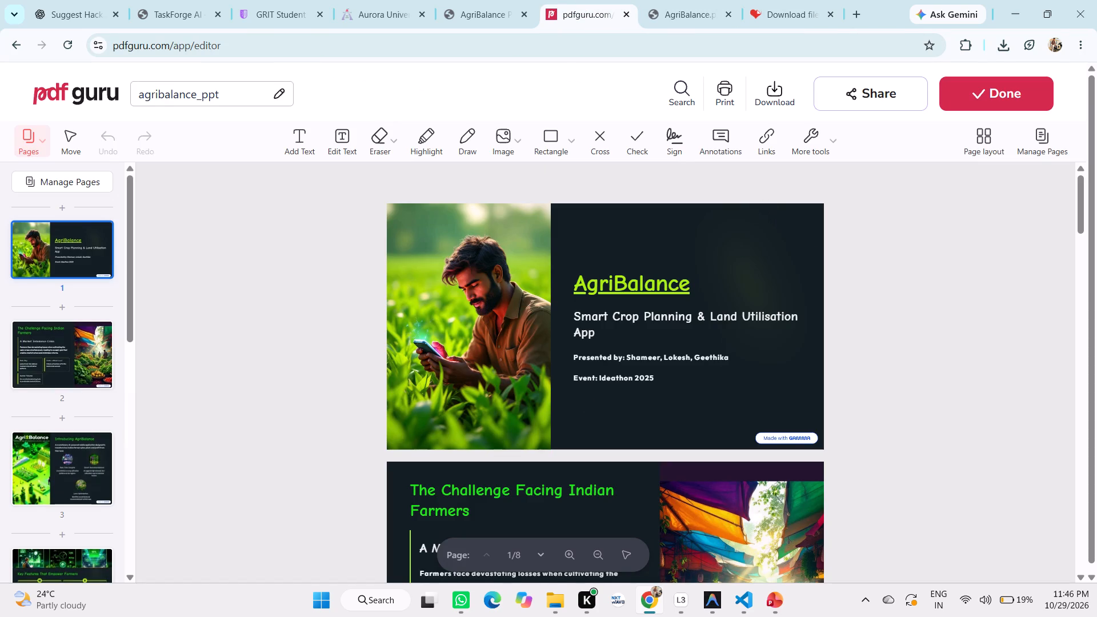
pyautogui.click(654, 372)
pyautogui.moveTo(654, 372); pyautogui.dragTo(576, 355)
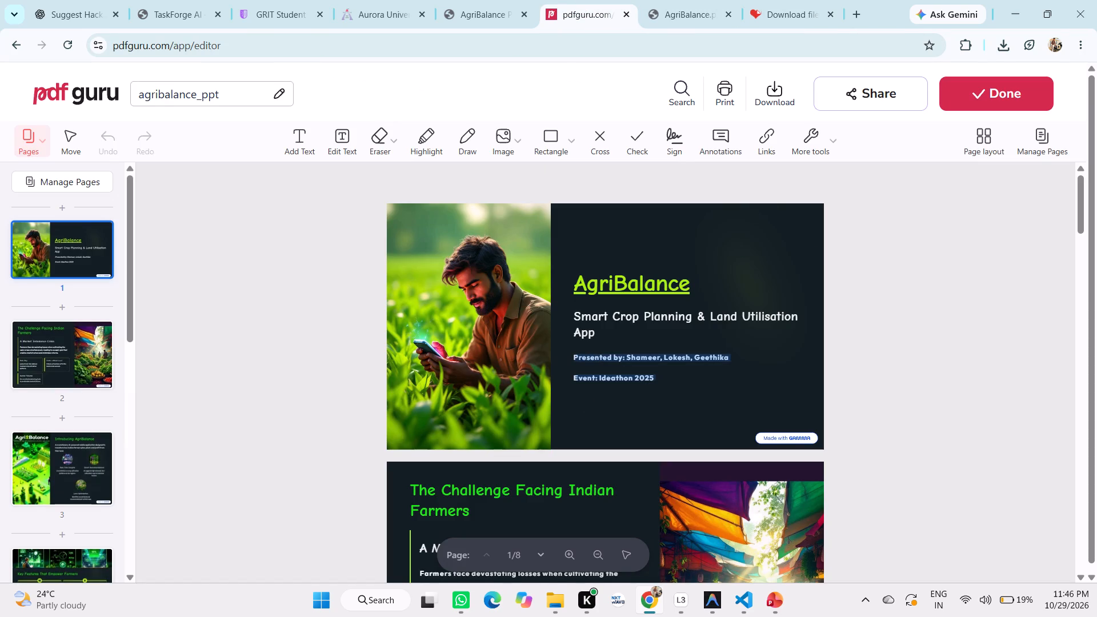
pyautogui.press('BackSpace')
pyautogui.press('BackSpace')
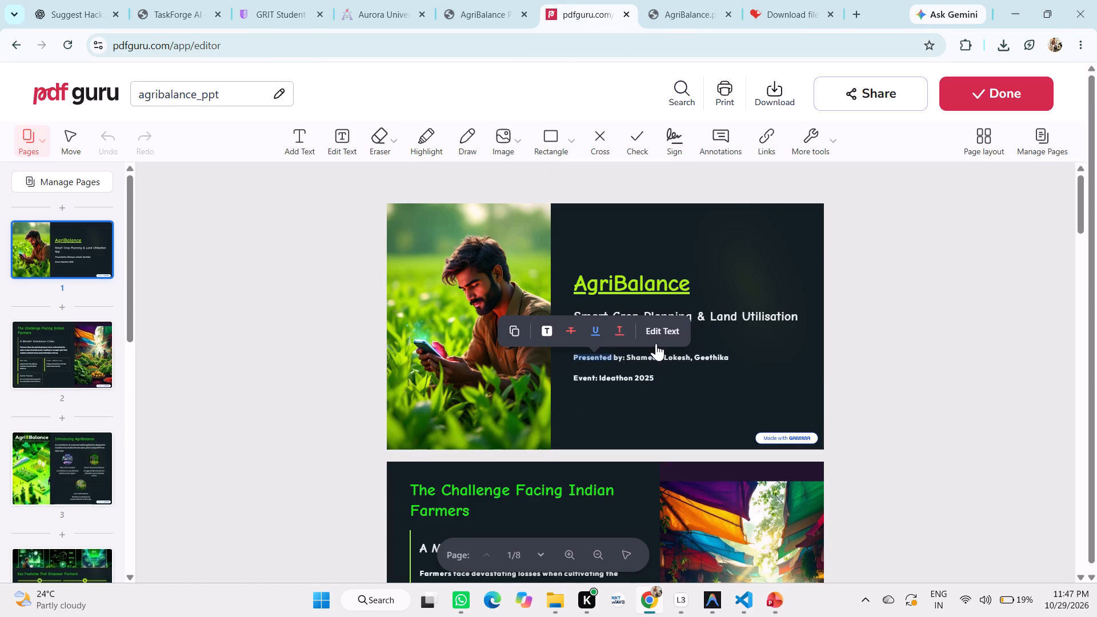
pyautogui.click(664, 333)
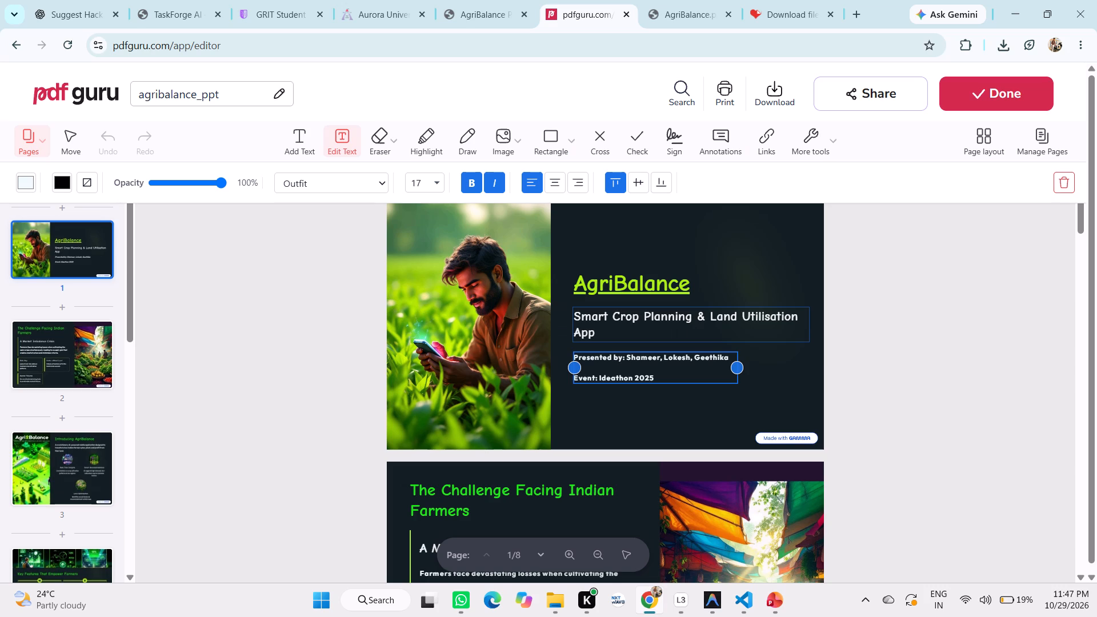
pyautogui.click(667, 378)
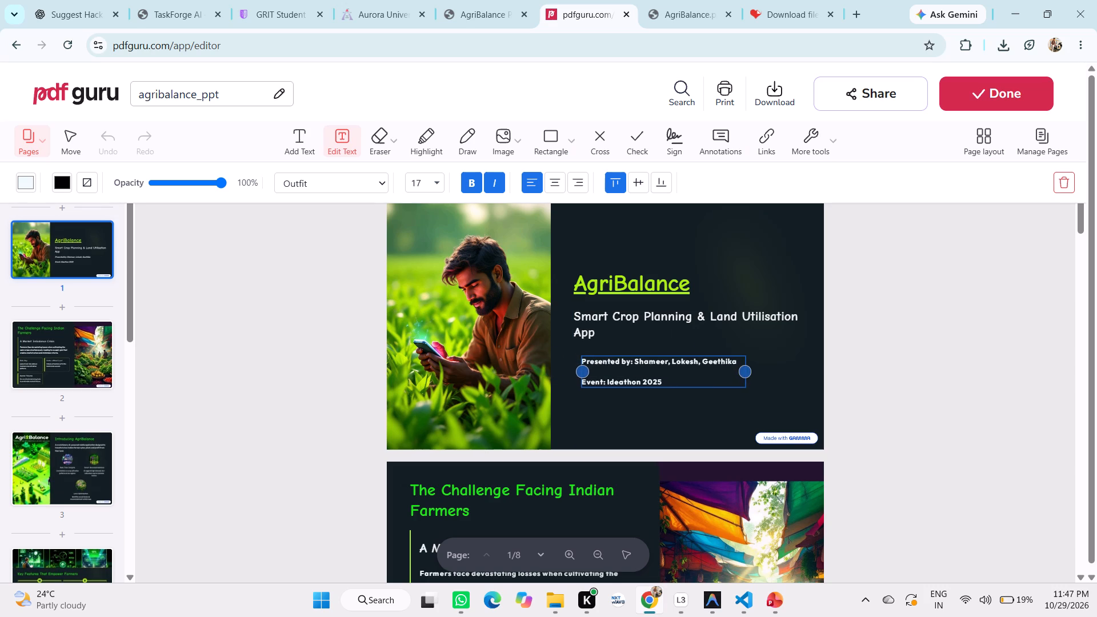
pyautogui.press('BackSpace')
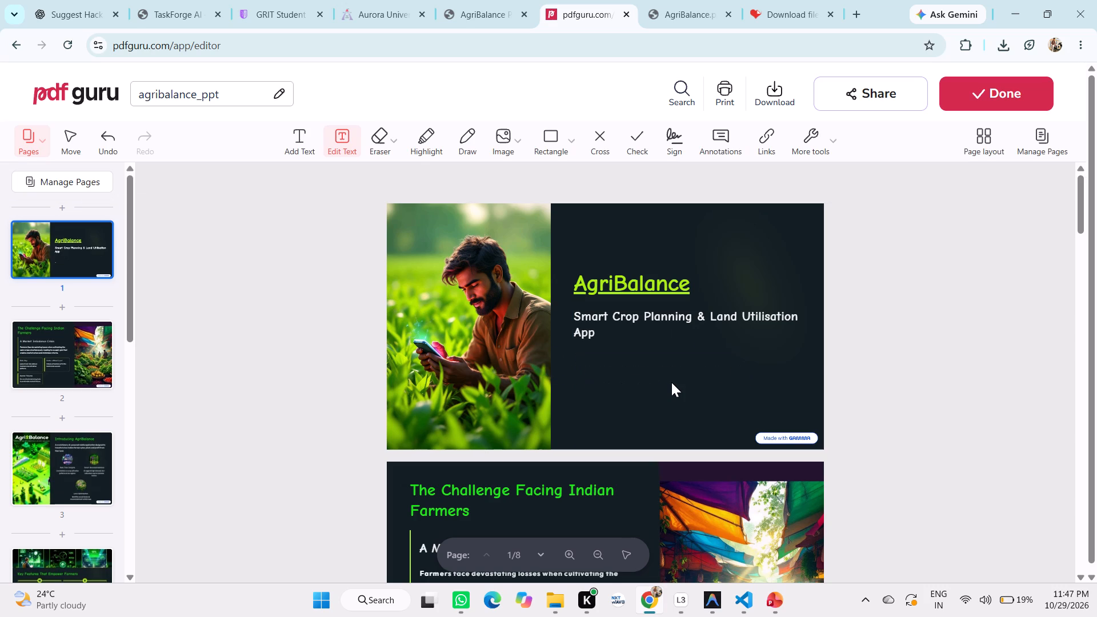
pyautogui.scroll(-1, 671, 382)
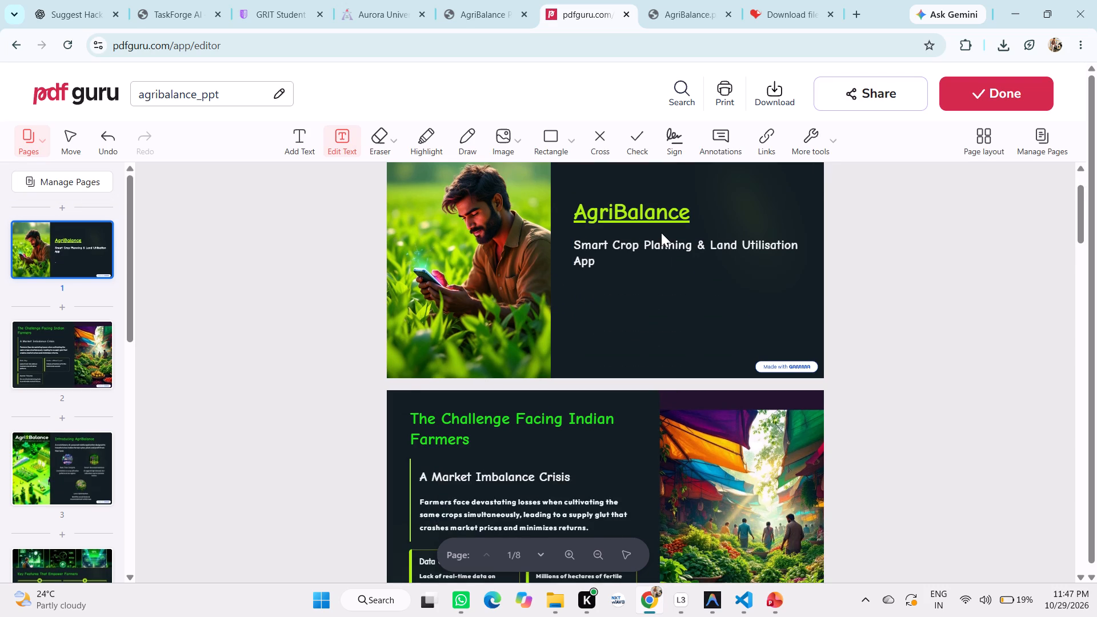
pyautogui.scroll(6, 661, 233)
# Return to PDF Guru's Edit Your PDFs Online page and upload AgriBalance (3) from Downloads.
pyautogui.hscroll(12, 0, 323)
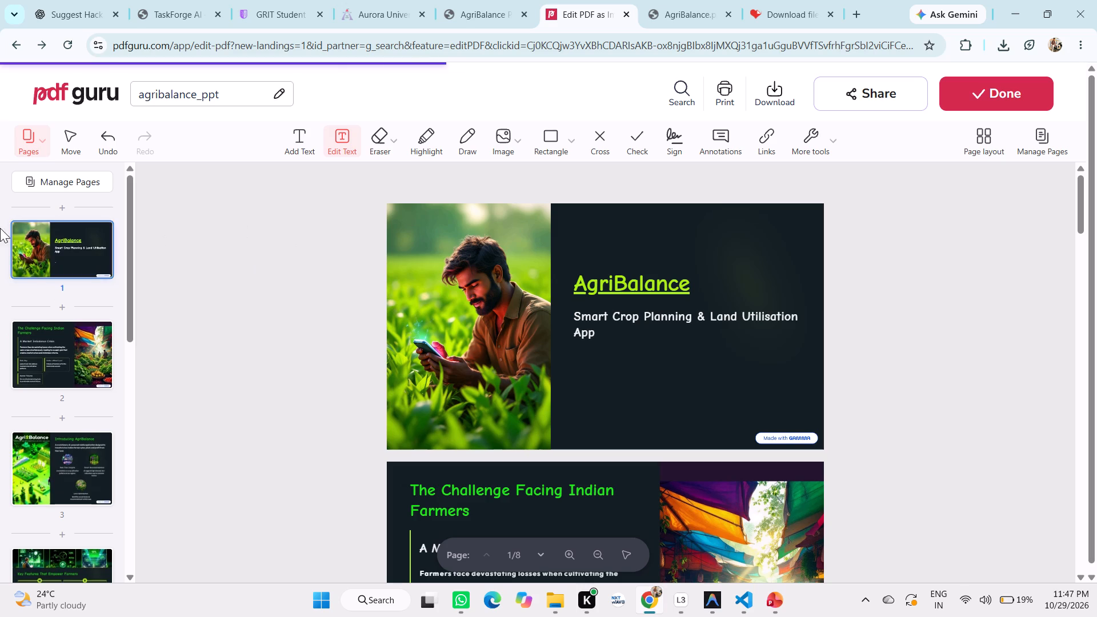
pyautogui.click(544, 378)
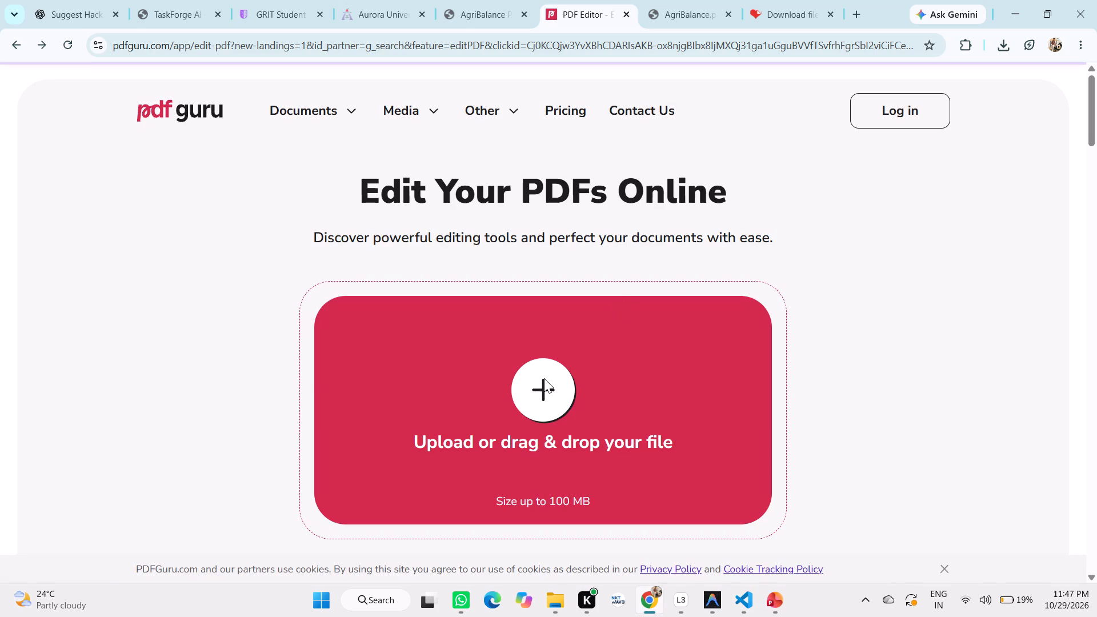
pyautogui.scroll(-10, 245, 191)
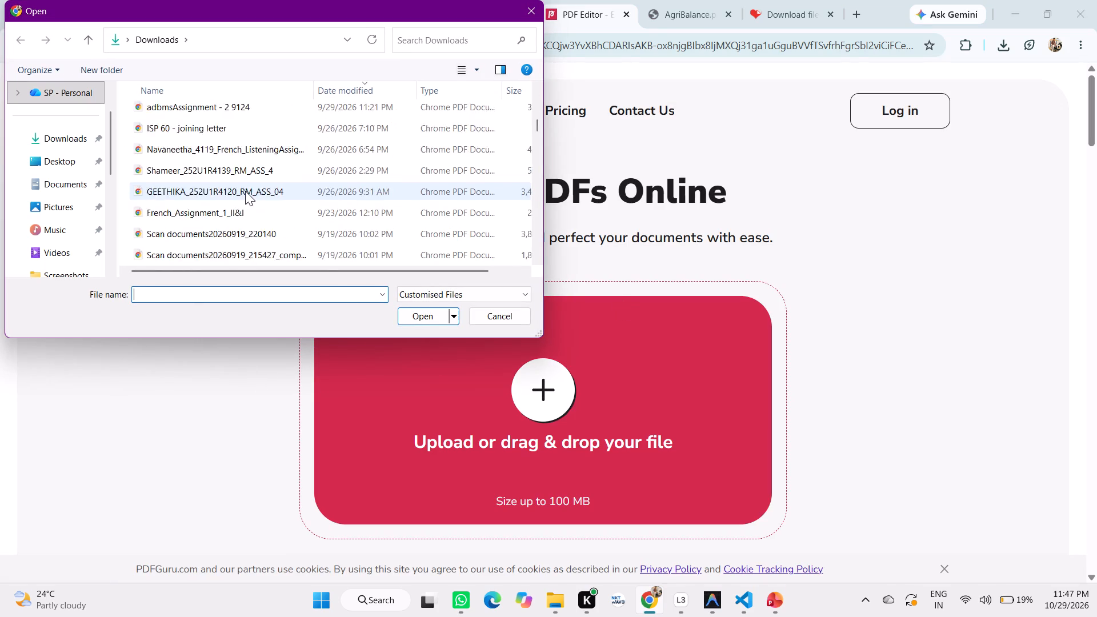
pyautogui.scroll(-19, 245, 191)
pyautogui.scroll(-7, 245, 191)
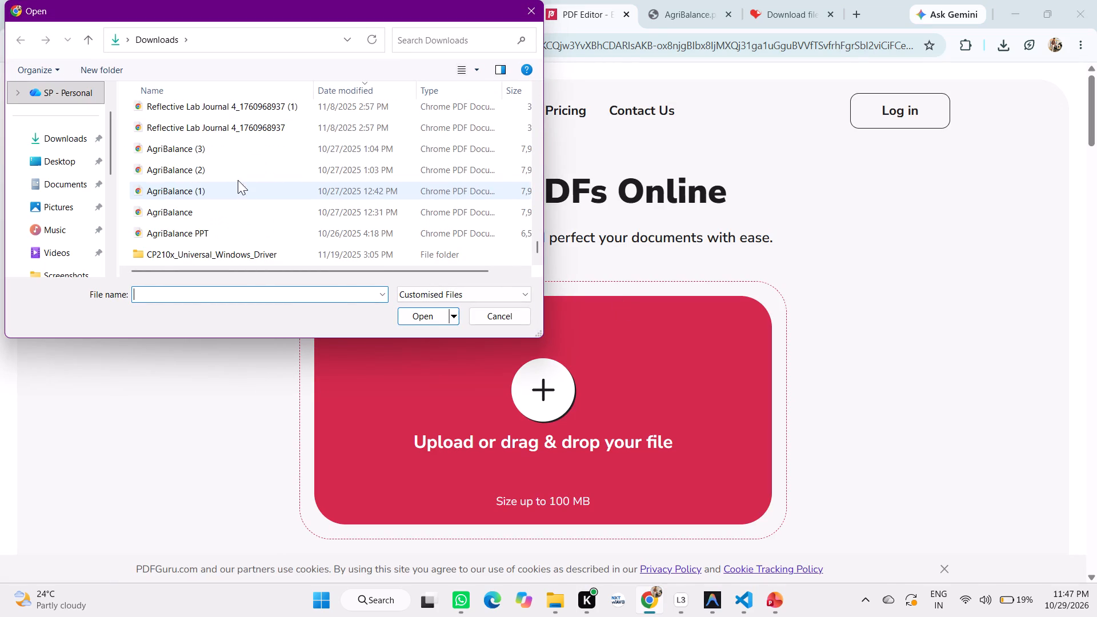
pyautogui.click(237, 147)
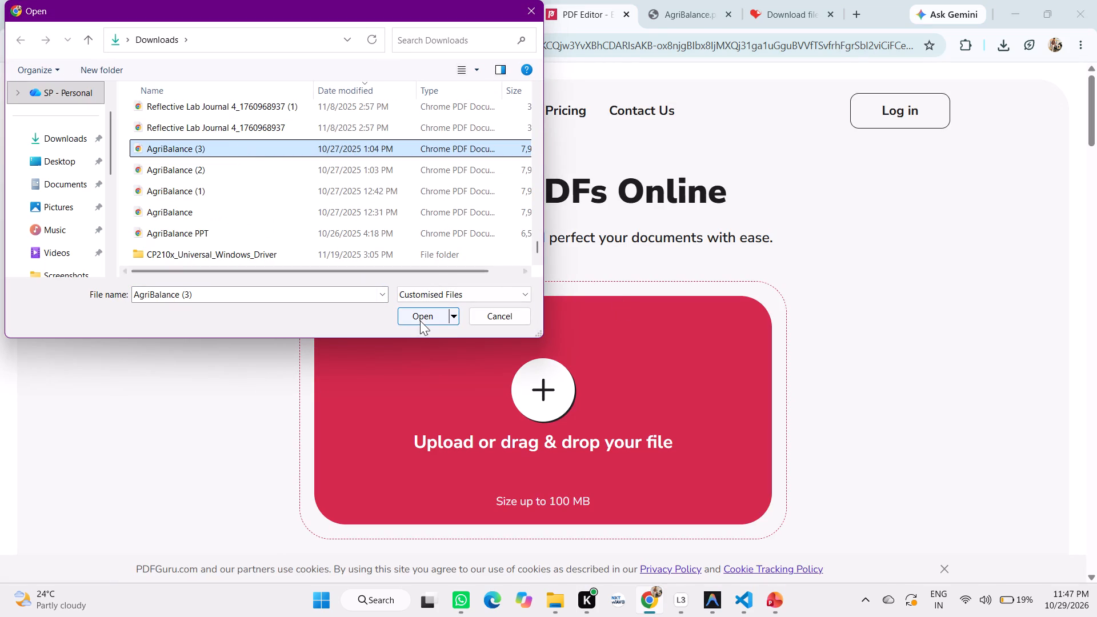
pyautogui.click(430, 318)
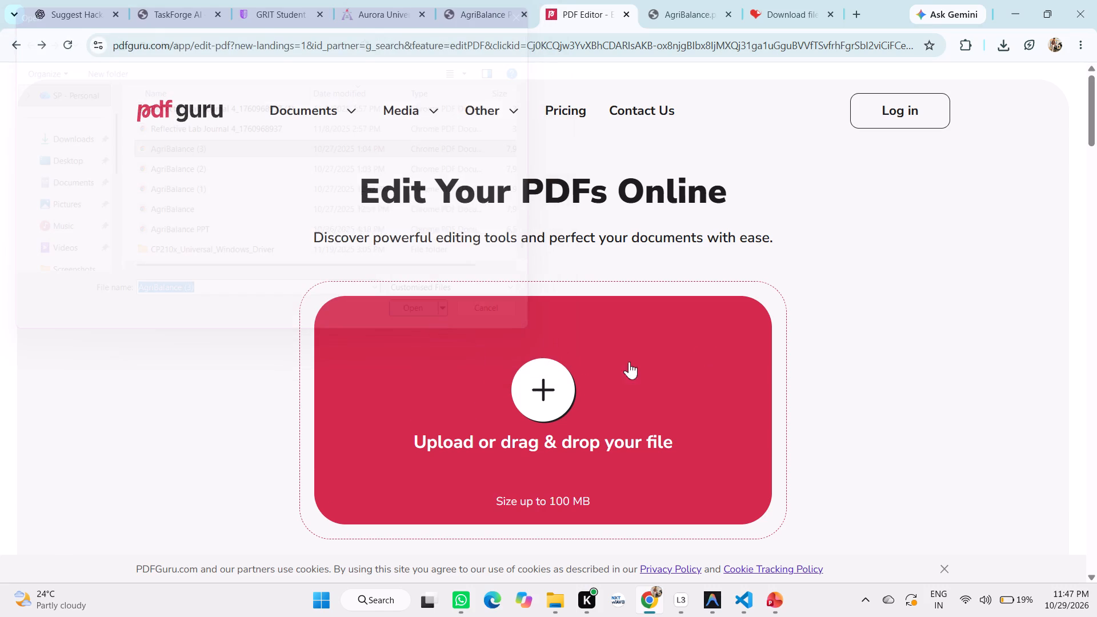
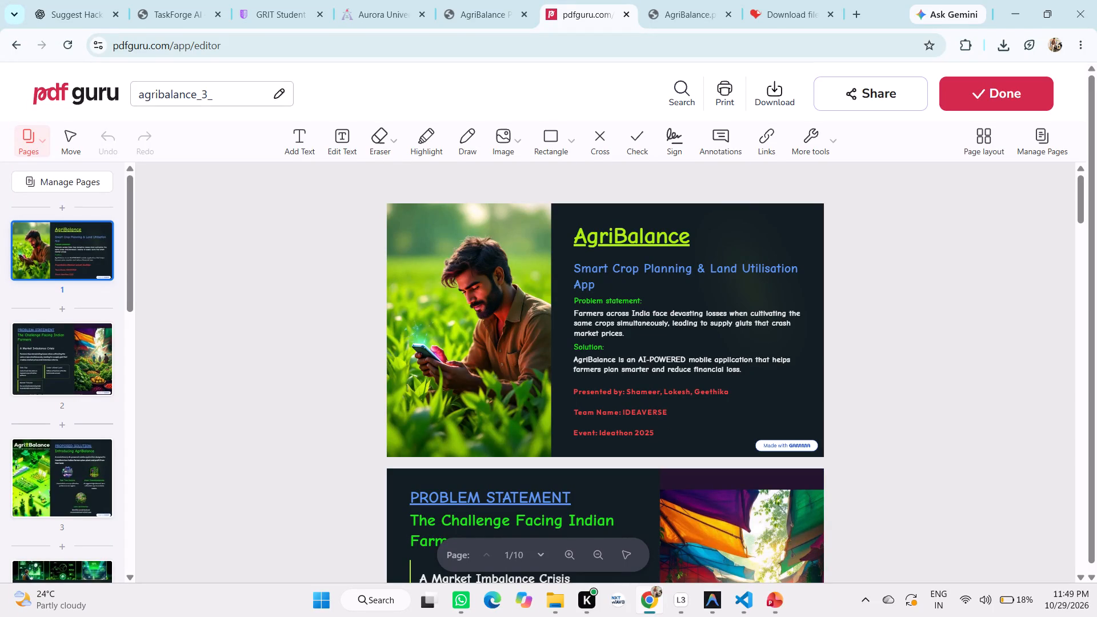
# Delete the "Presented by", "Team Name" and "Event" lines from the title page.
pyautogui.moveTo(655, 434); pyautogui.dragTo(571, 390)
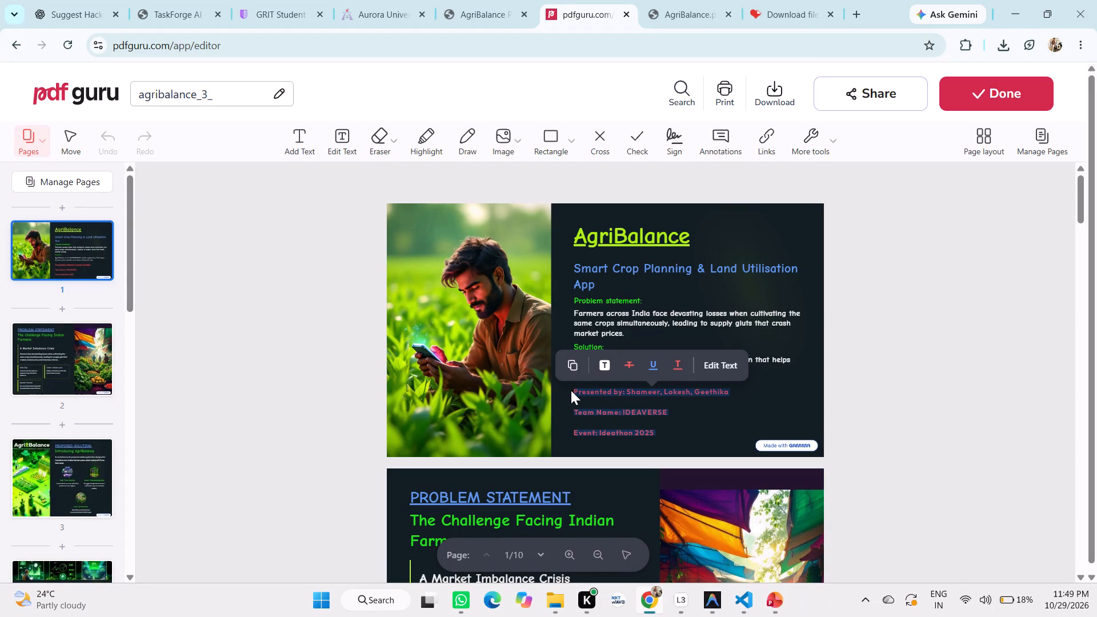
pyautogui.press('BackSpace')
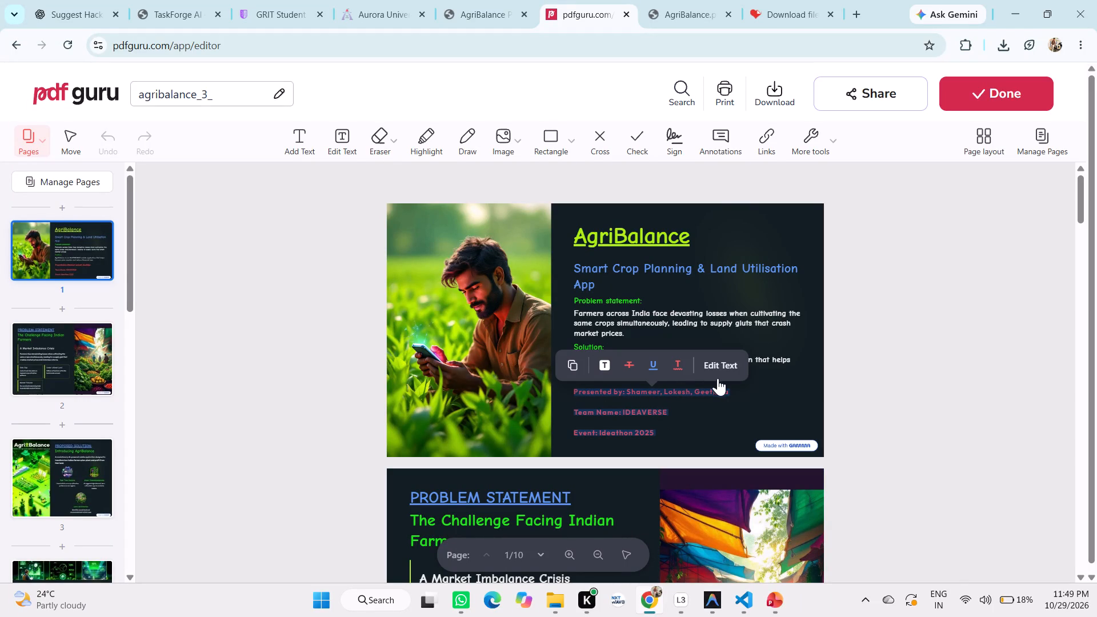
pyautogui.click(721, 366)
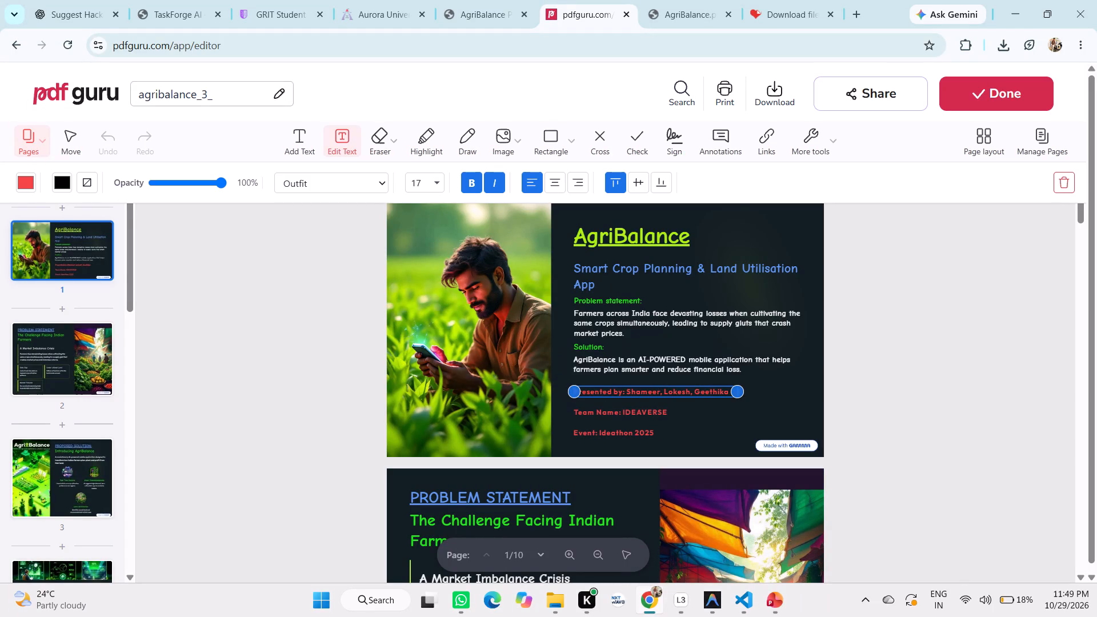
pyautogui.press('BackSpace')
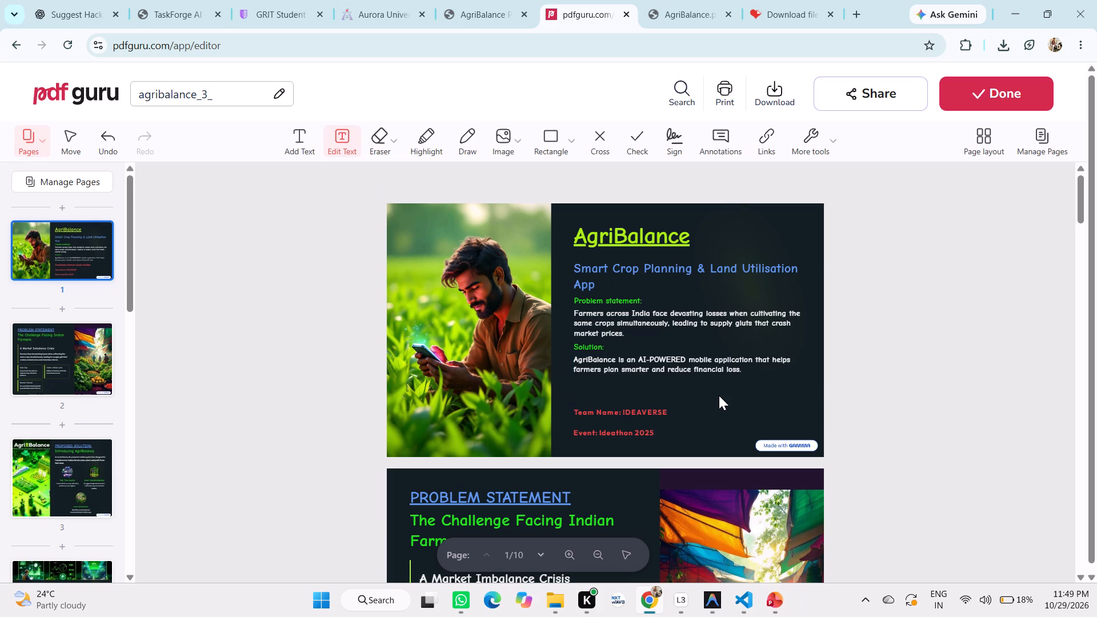
pyautogui.click(658, 411)
pyautogui.press('BackSpace')
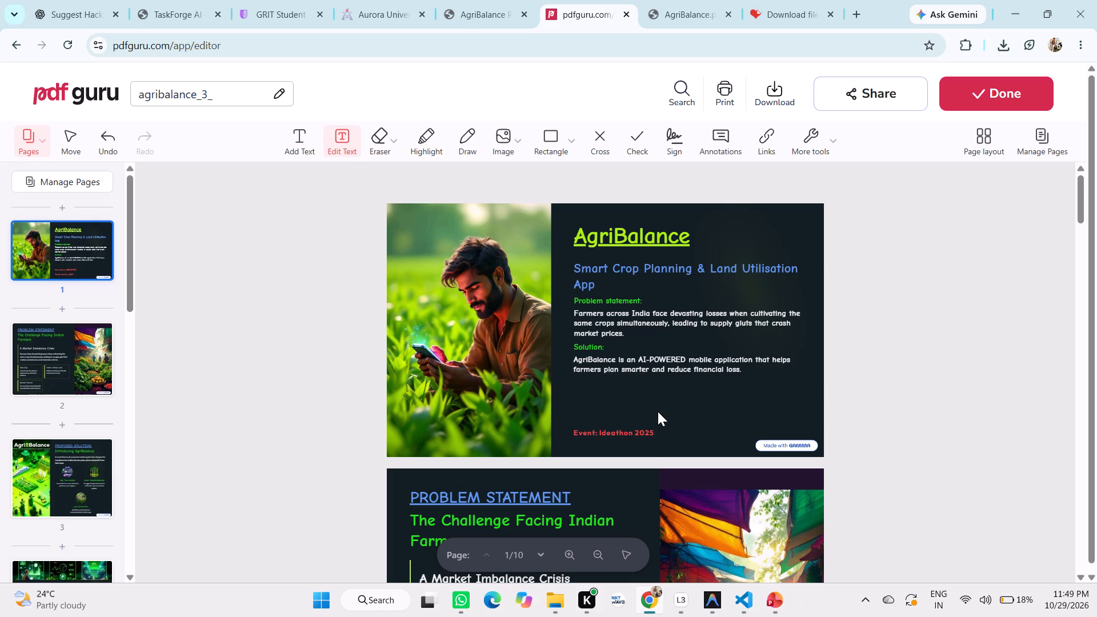
pyautogui.click(648, 428)
pyautogui.press('BackSpace')
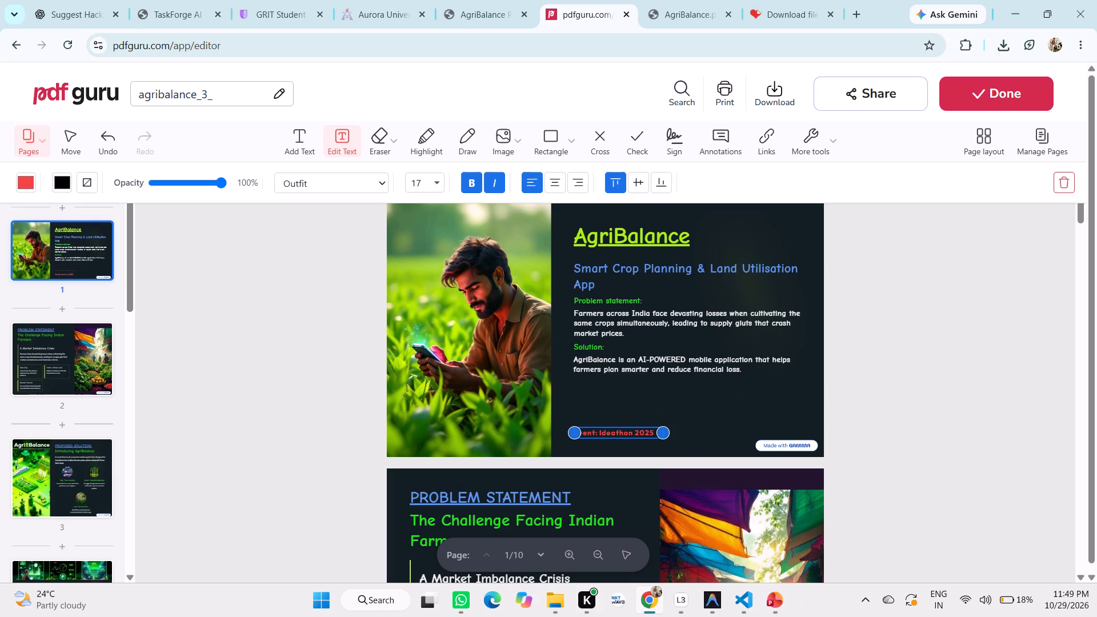
# On page 9, delete the line "Research and Market Analysis, Content Development".
pyautogui.scroll(-8, 38, 477)
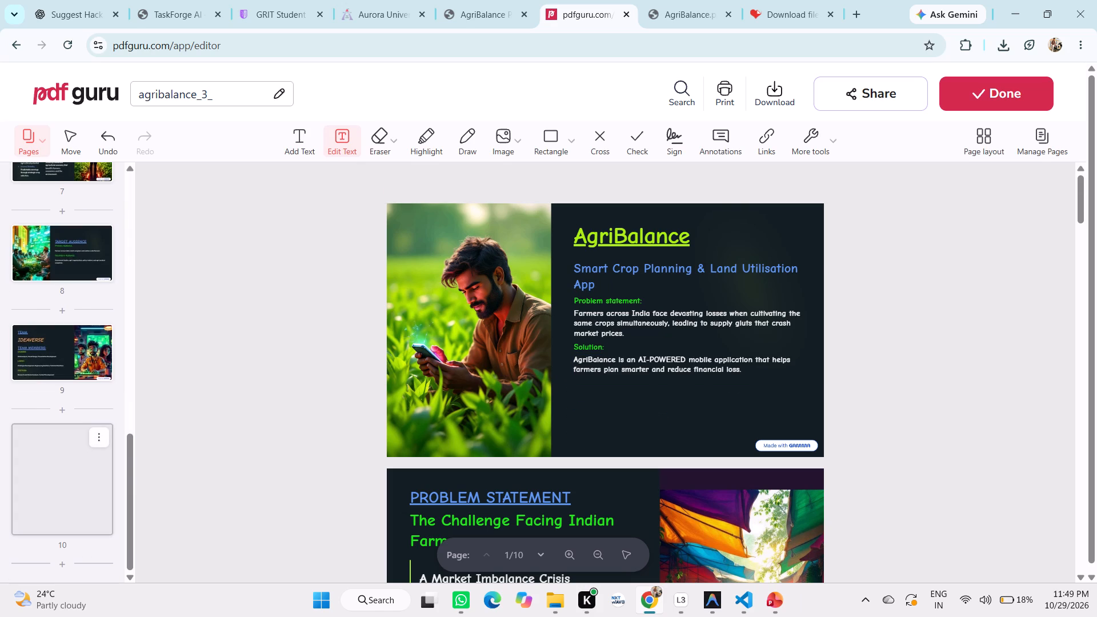
pyautogui.click(38, 364)
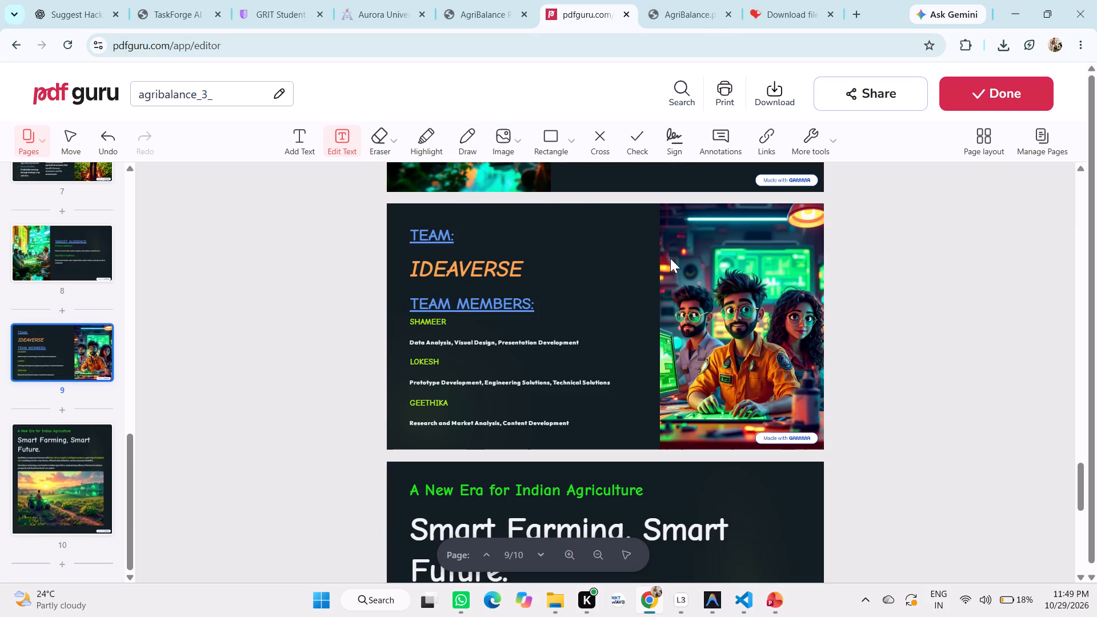
pyautogui.rightClick(670, 258)
pyautogui.click(569, 305)
pyautogui.press('Delete')
pyautogui.click(566, 422)
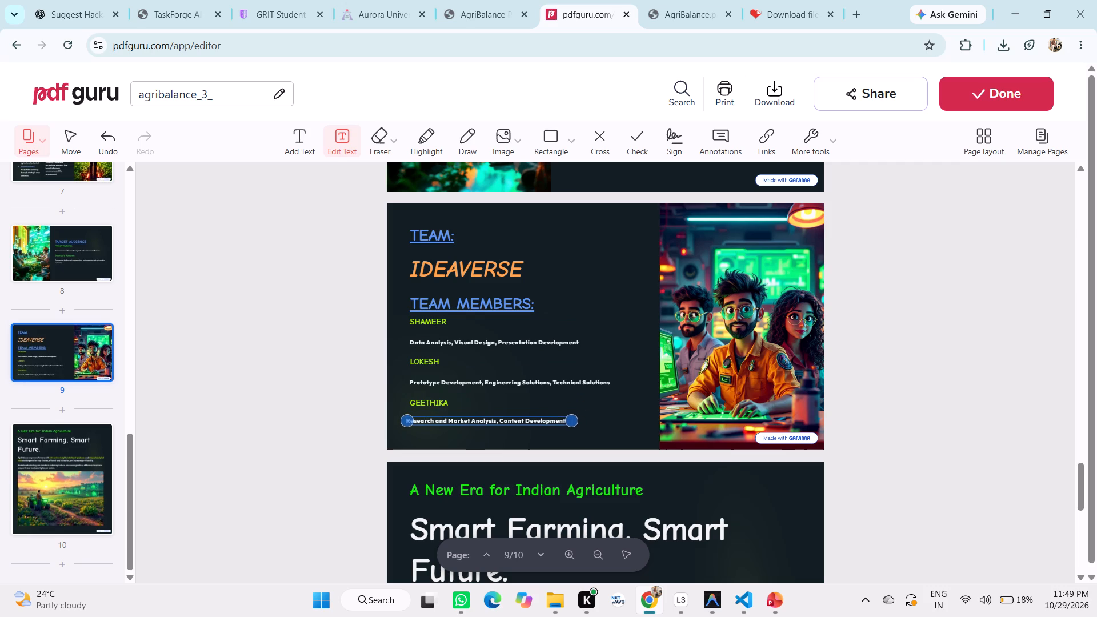
pyautogui.press('Delete')
pyautogui.press('Delete')
pyautogui.press('Delete')
pyautogui.press('Delete')
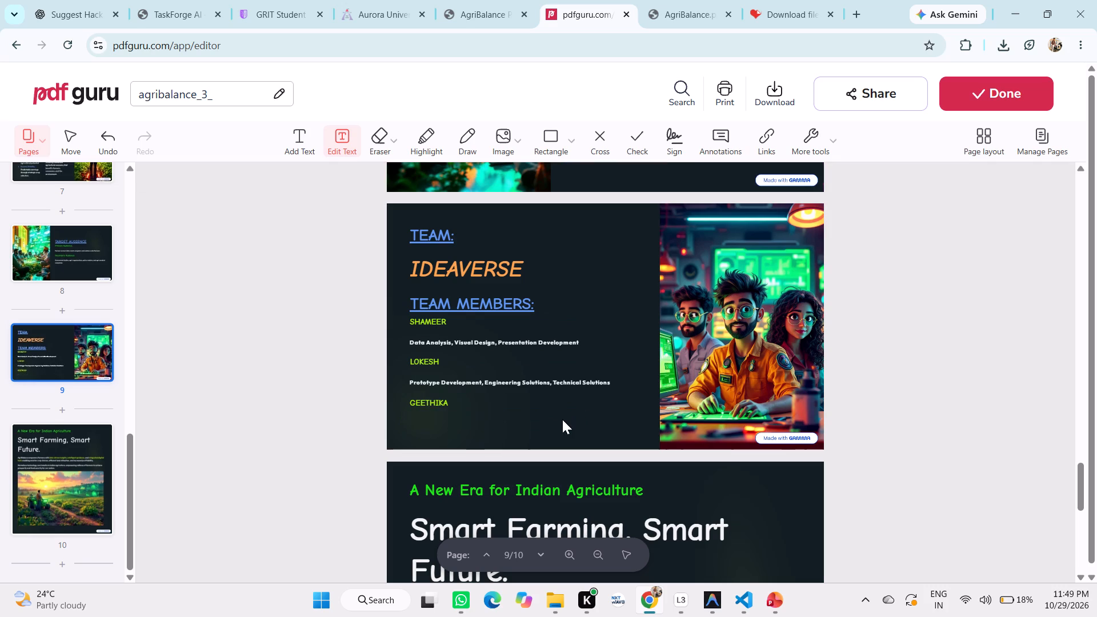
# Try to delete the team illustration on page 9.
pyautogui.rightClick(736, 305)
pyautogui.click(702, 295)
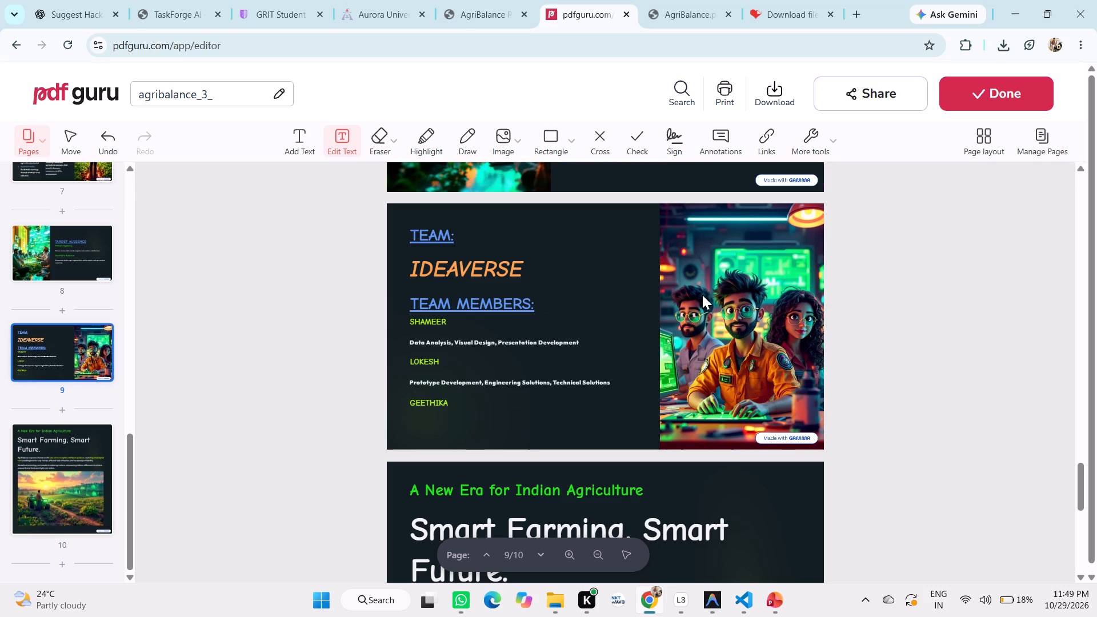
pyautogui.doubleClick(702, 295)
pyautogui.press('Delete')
# Delete the "TEAM:", "IDEAVERSE" and "TEAM MEMBERS:" headings from page 9.
pyautogui.click(437, 237)
pyautogui.press('Delete')
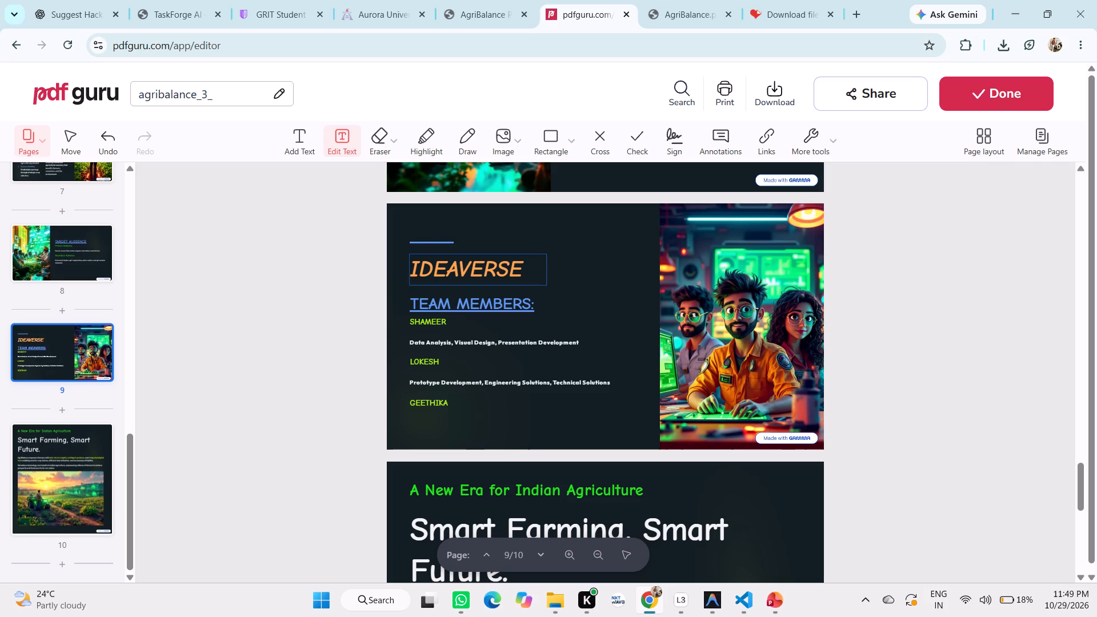
pyautogui.click(463, 267)
pyautogui.press('Delete')
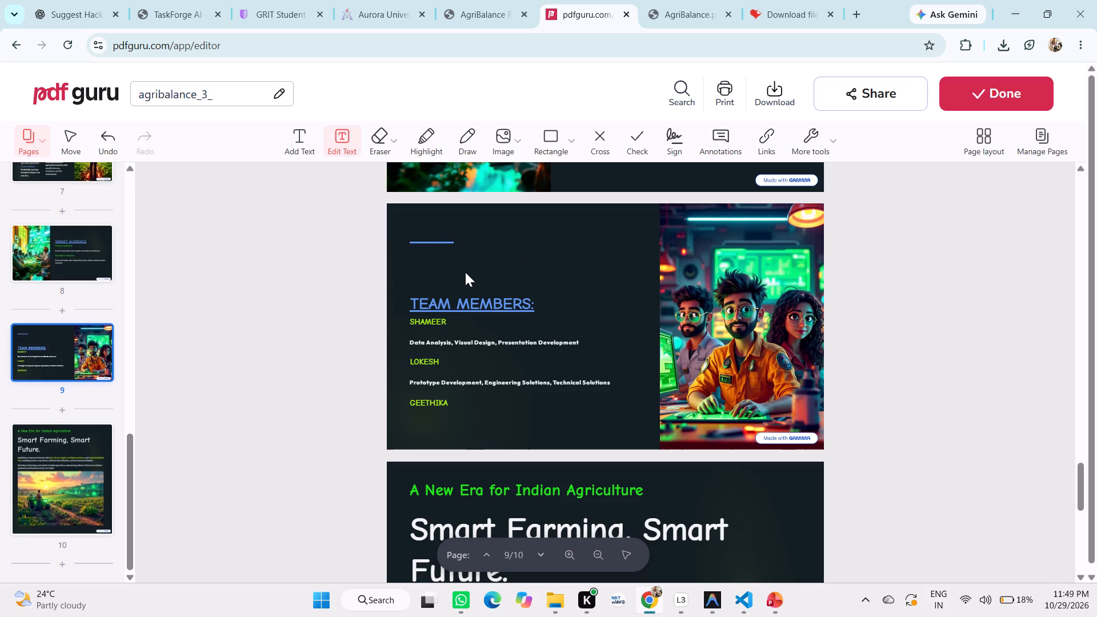
pyautogui.click(477, 302)
pyautogui.press('Delete')
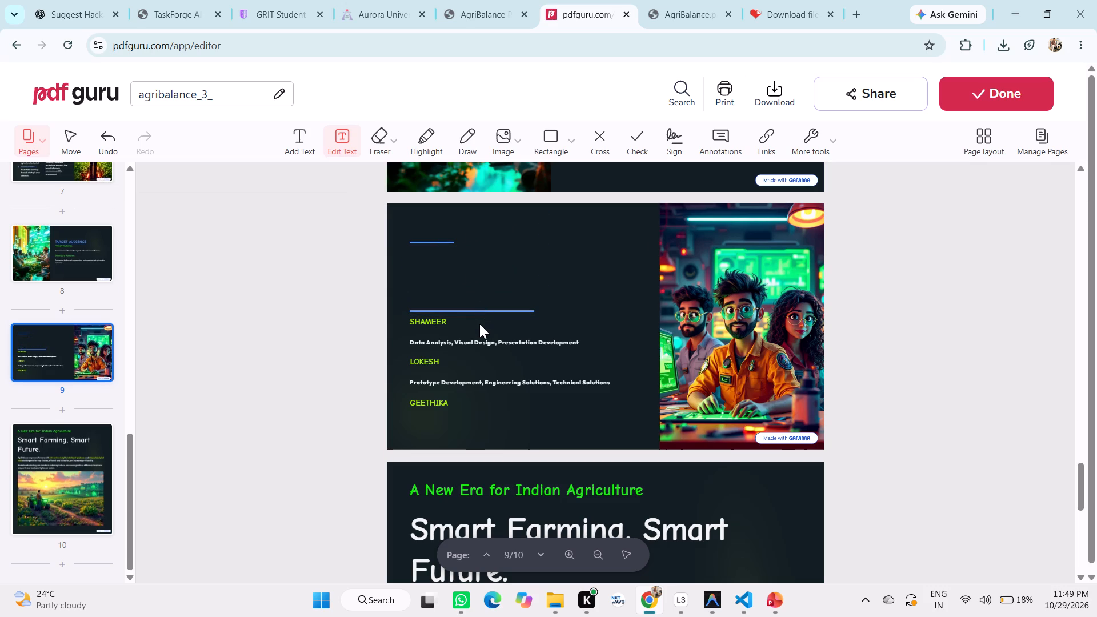
# Delete the three team member names and the two remaining role descriptions from page 9.
pyautogui.click(475, 343)
pyautogui.press('Delete')
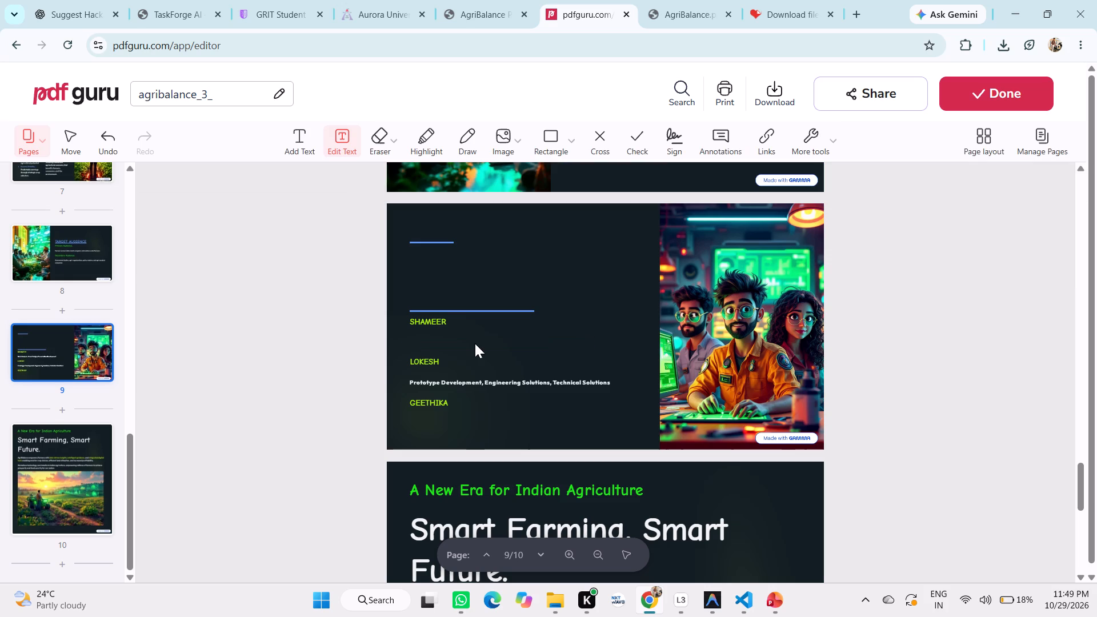
pyautogui.click(426, 320)
pyautogui.press('Delete')
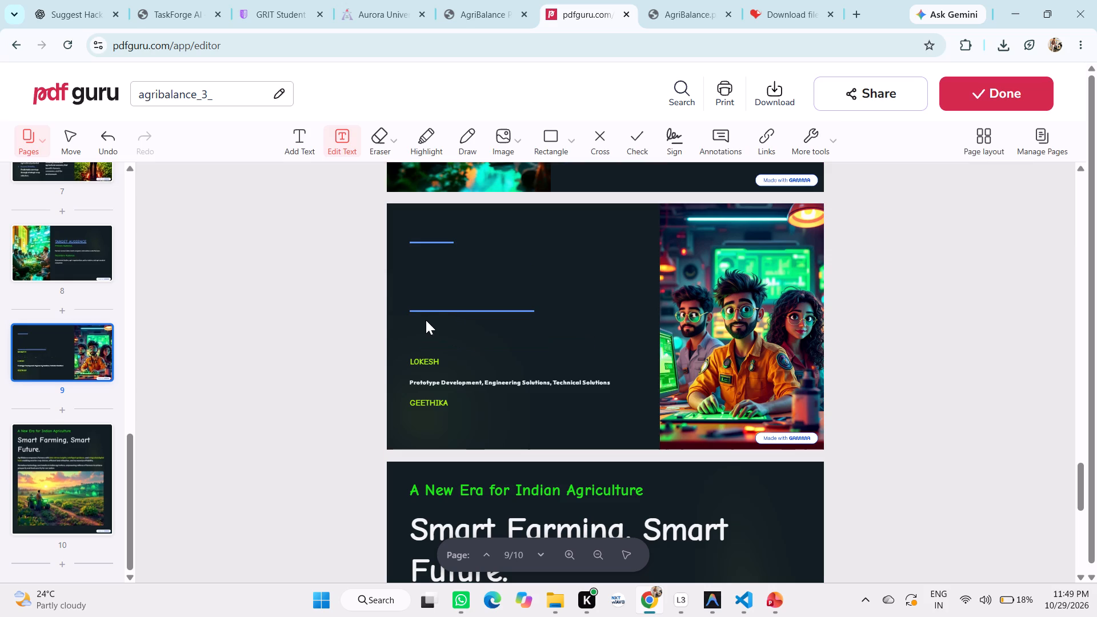
pyautogui.click(430, 311)
pyautogui.doubleClick(430, 311)
pyautogui.click(465, 384)
pyautogui.press('Delete')
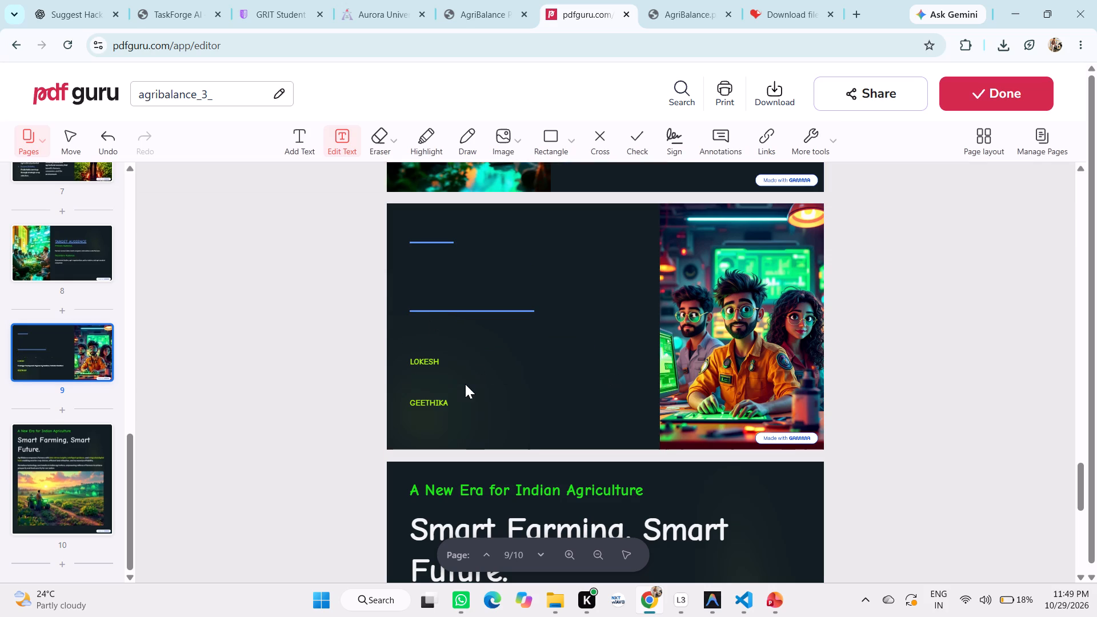
pyautogui.click(425, 363)
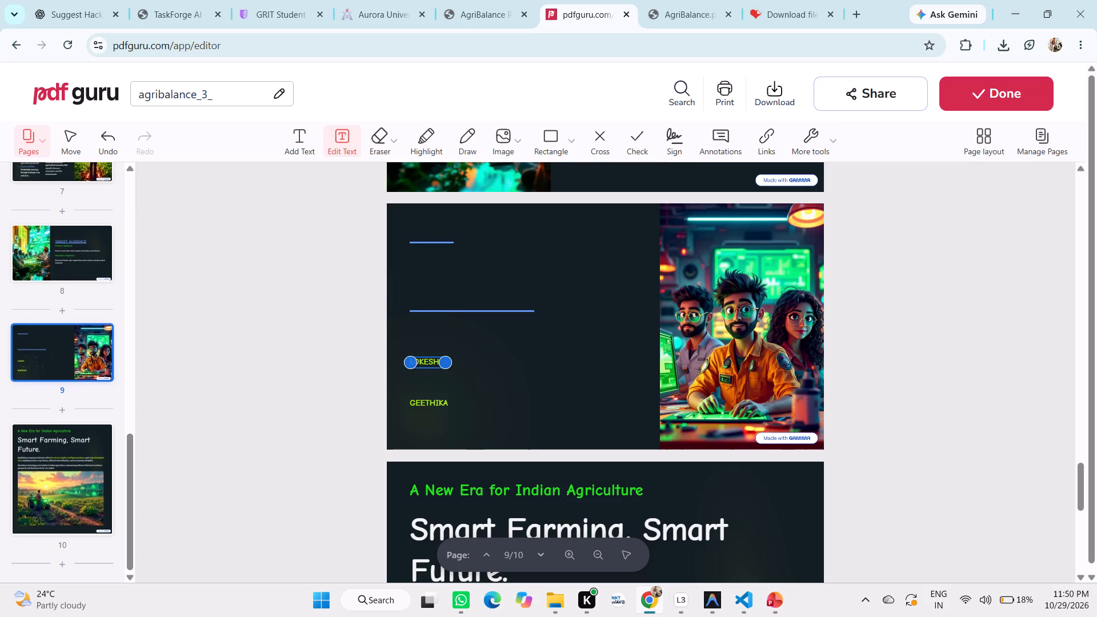
pyautogui.press('Delete')
pyautogui.click(438, 406)
pyautogui.press('Delete')
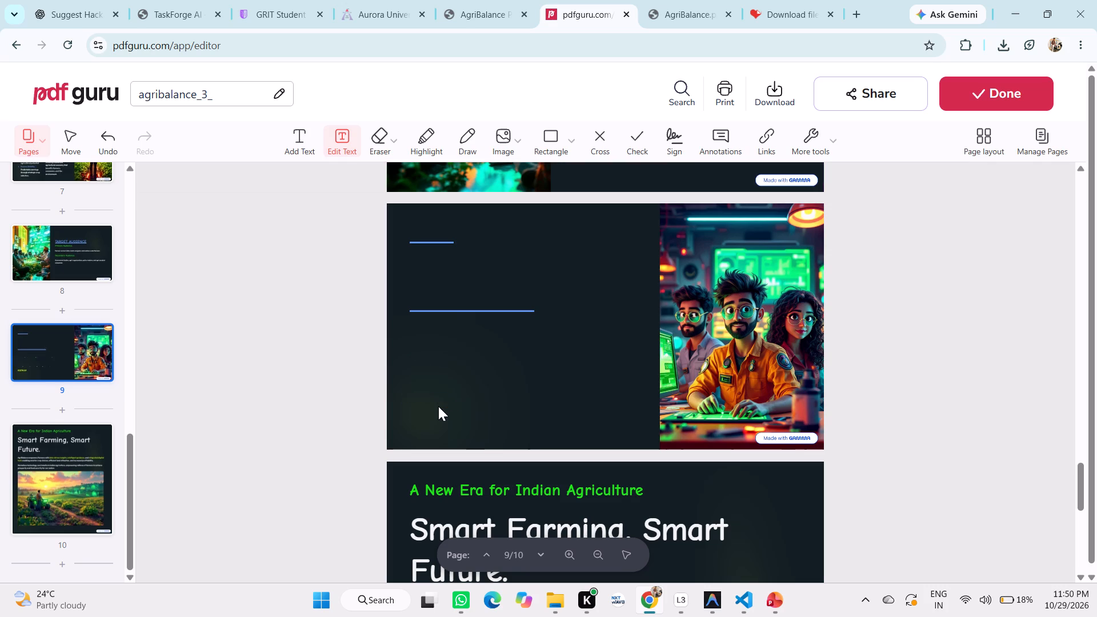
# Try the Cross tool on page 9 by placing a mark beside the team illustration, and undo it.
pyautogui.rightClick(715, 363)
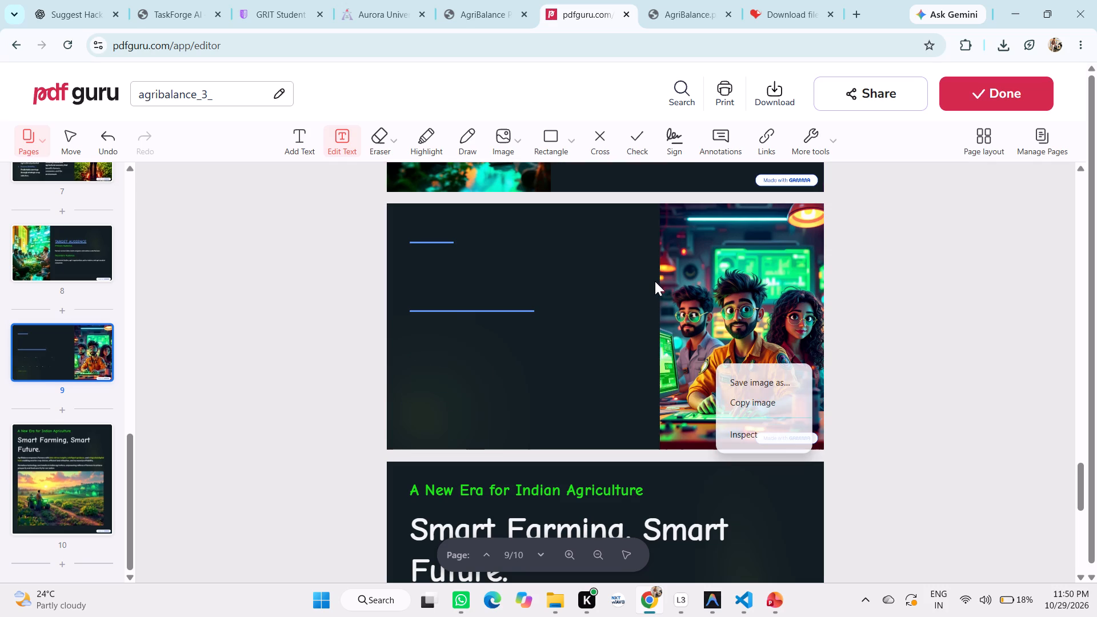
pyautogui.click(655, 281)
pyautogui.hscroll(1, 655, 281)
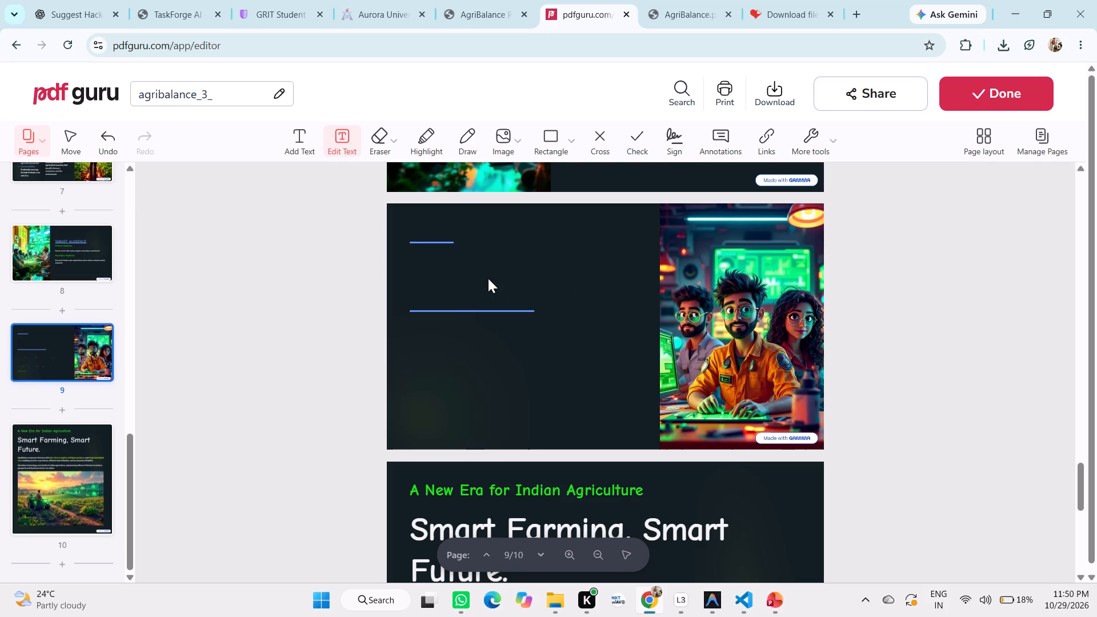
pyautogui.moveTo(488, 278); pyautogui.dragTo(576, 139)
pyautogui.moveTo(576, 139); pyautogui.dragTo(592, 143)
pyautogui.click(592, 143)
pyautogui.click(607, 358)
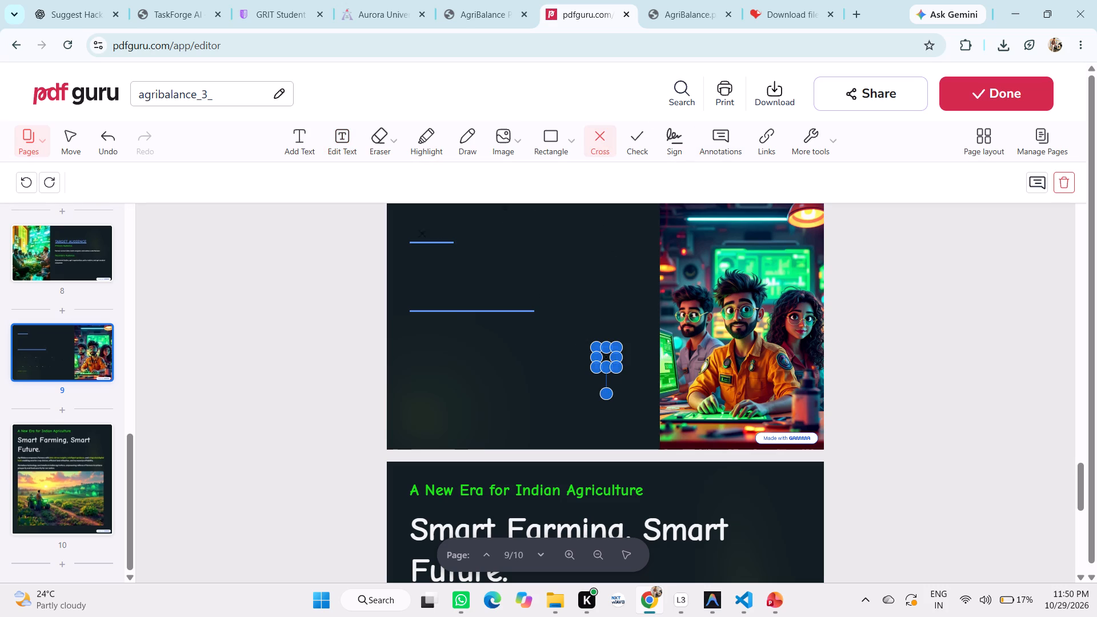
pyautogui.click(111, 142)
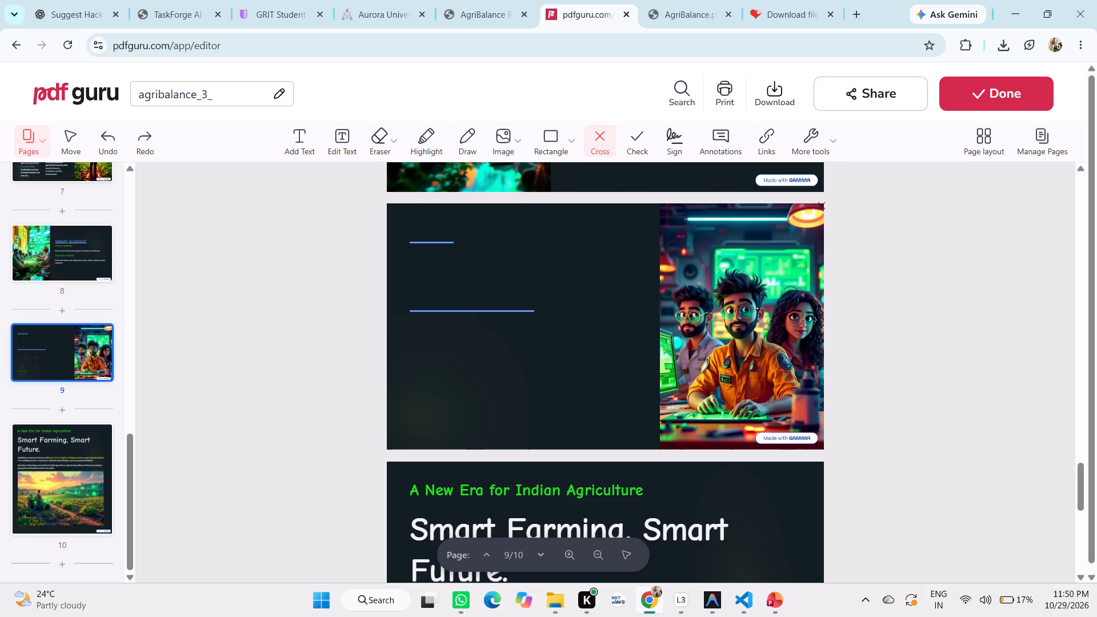
# Examine the edited document's pages from page 10 back to page 5.
pyautogui.scroll(-5, 536, 402)
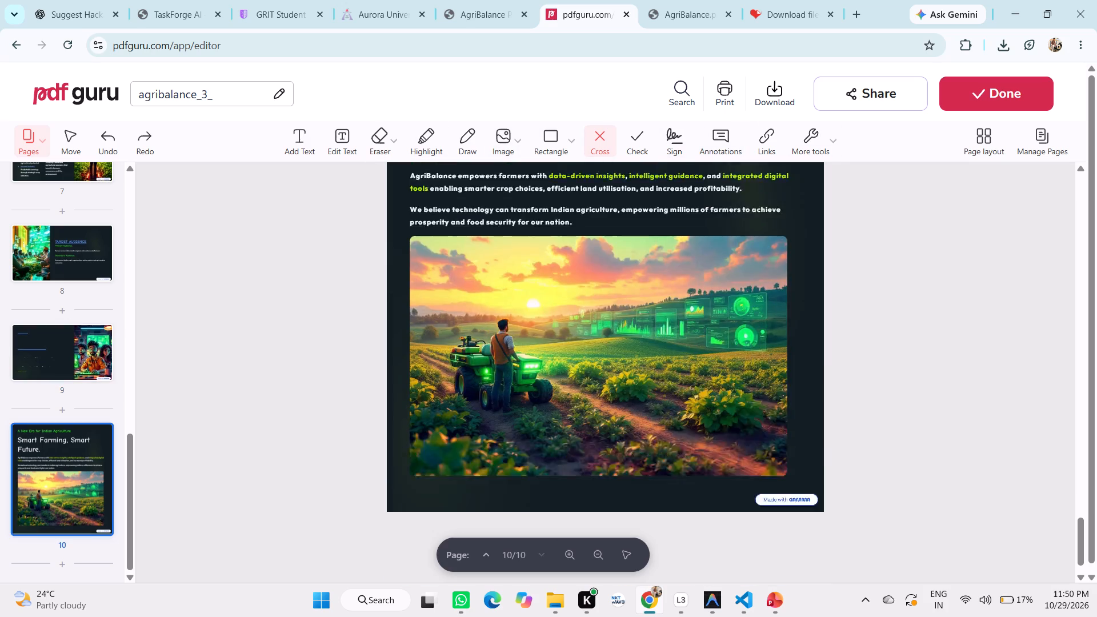
pyautogui.scroll(5, 536, 402)
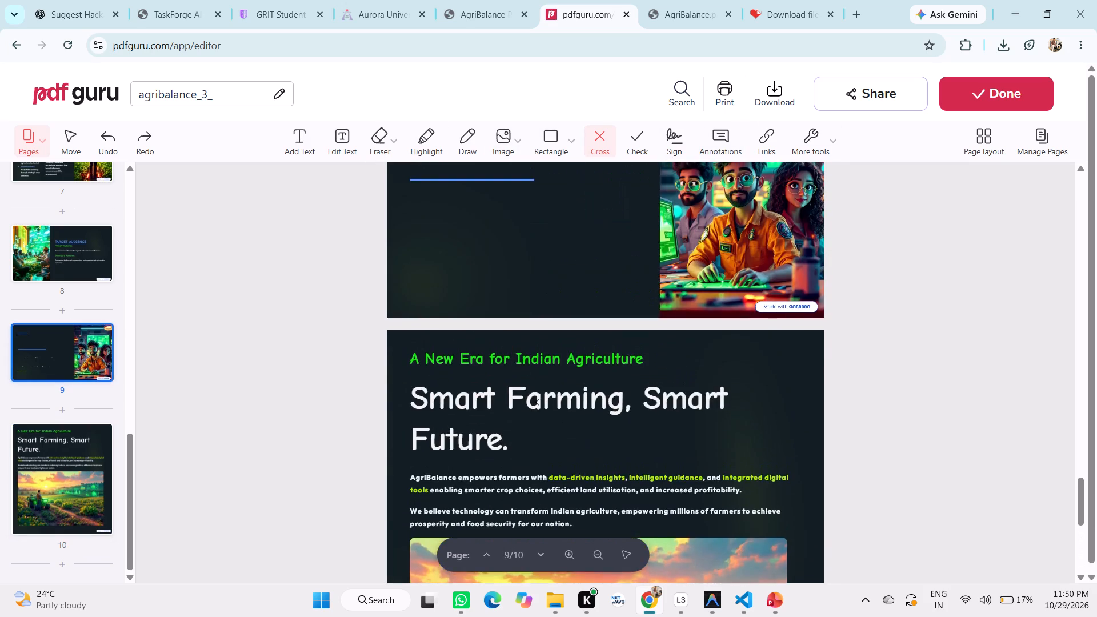
pyautogui.scroll(3, 536, 402)
pyautogui.scroll(-1, 536, 402)
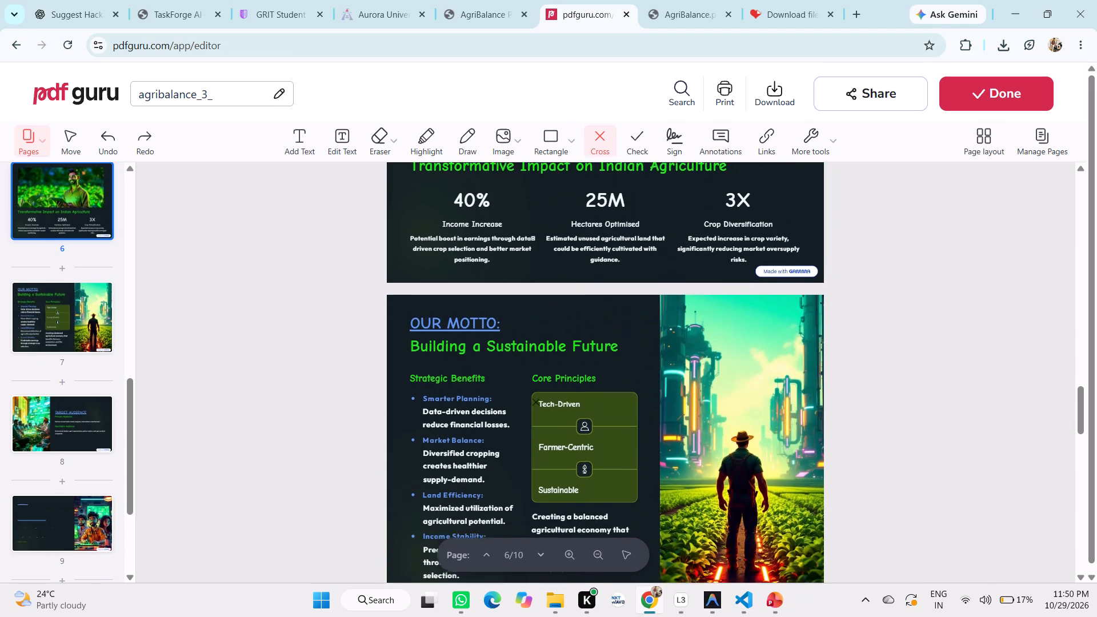
pyautogui.scroll(2, 536, 402)
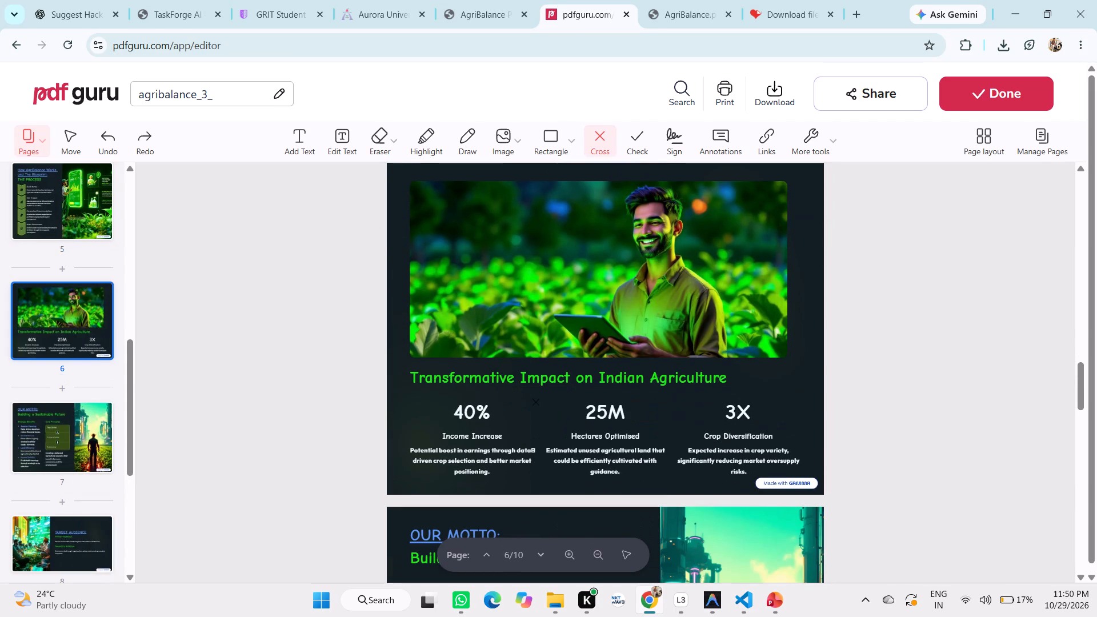
pyautogui.scroll(3, 536, 402)
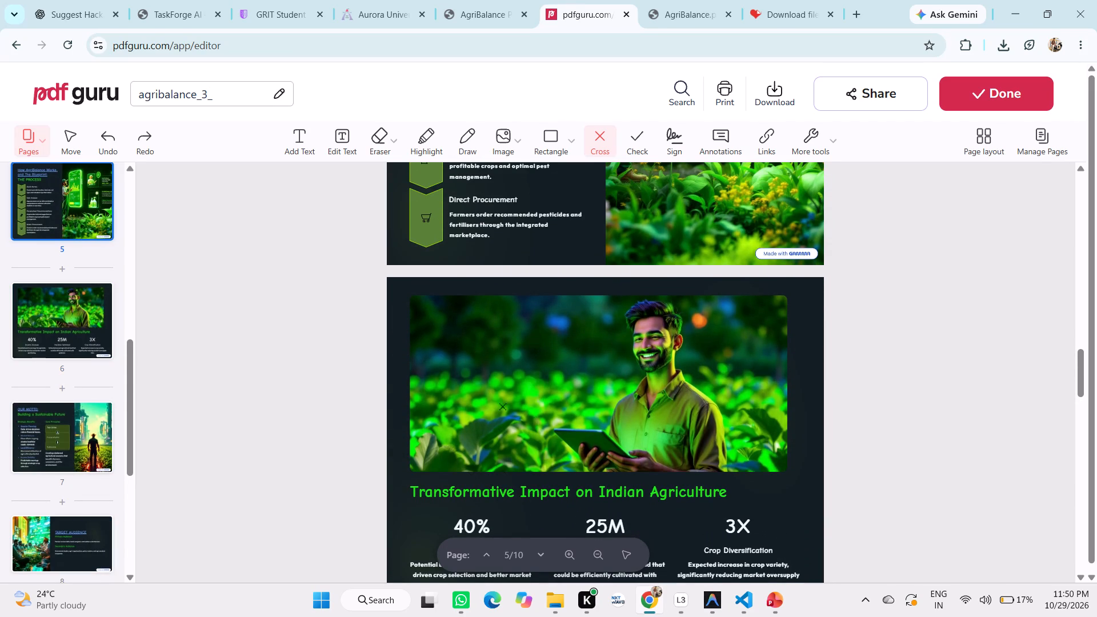
pyautogui.click(592, 141)
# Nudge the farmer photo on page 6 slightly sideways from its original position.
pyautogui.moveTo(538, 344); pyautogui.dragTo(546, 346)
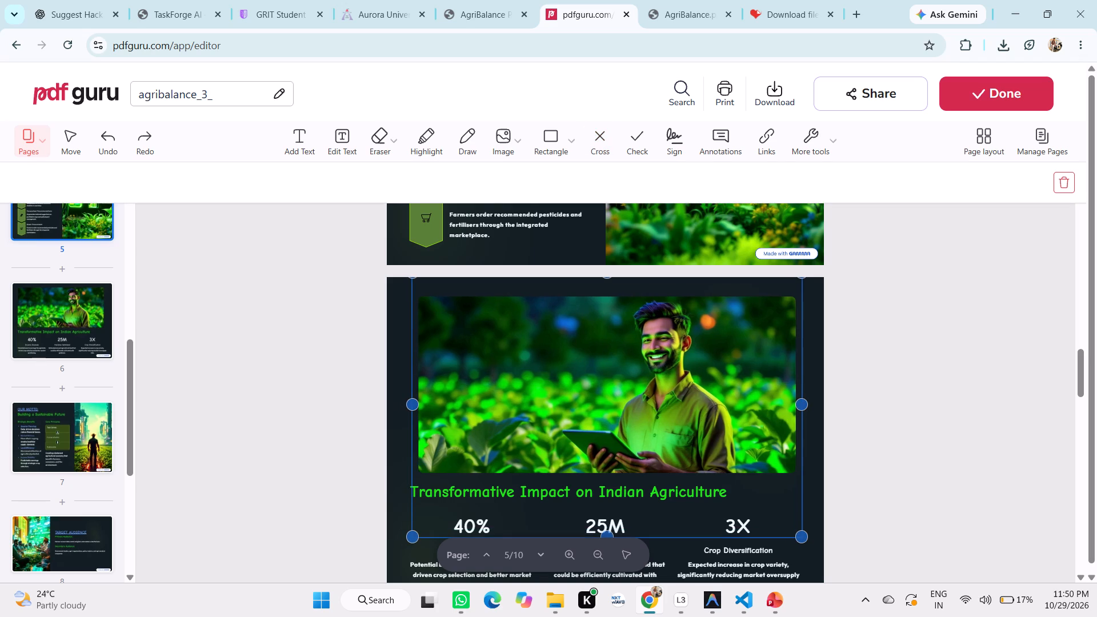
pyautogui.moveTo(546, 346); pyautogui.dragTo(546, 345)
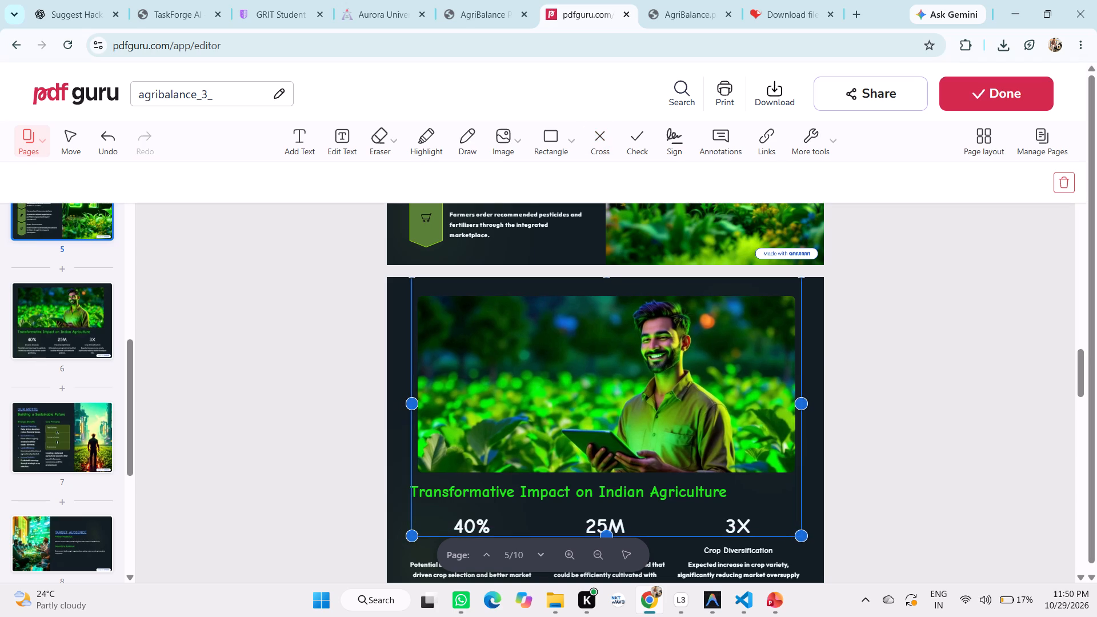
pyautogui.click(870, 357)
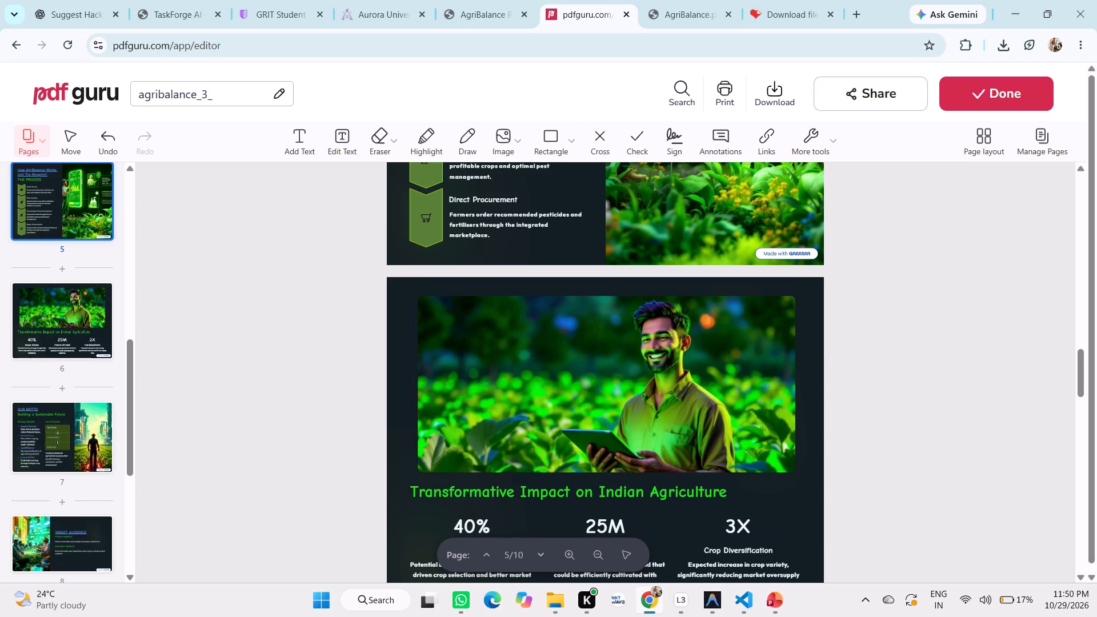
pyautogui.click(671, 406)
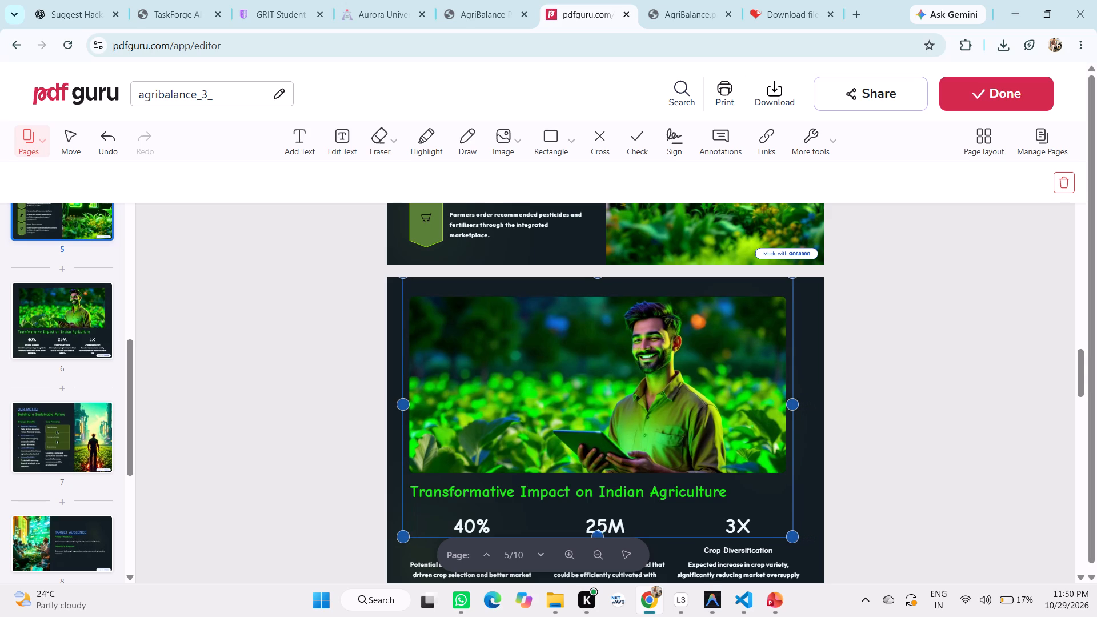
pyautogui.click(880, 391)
# Examine the edited document's pages 7 to 10, including the team illustration on page 9, and return to page 6.
pyautogui.scroll(-2, 880, 391)
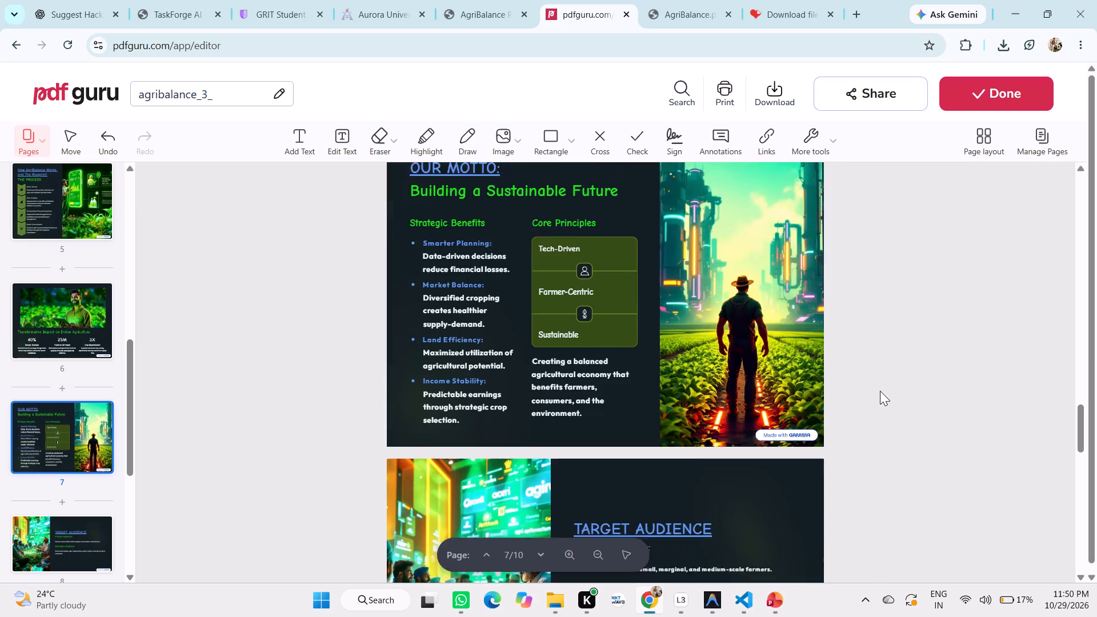
pyautogui.scroll(-5, 880, 391)
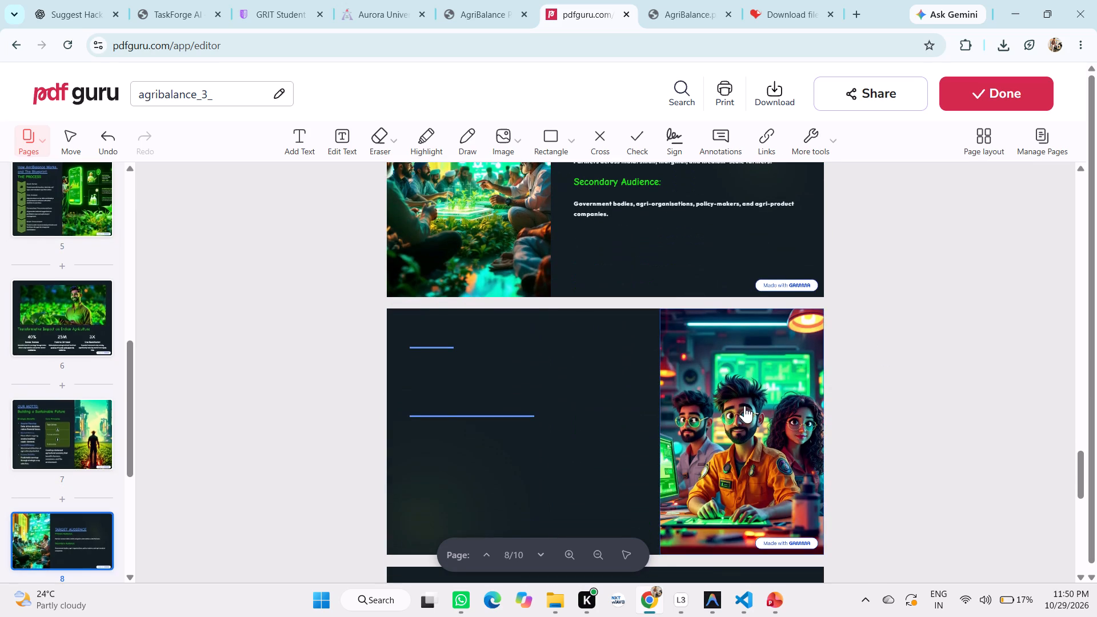
pyautogui.rightClick(744, 406)
pyautogui.click(612, 392)
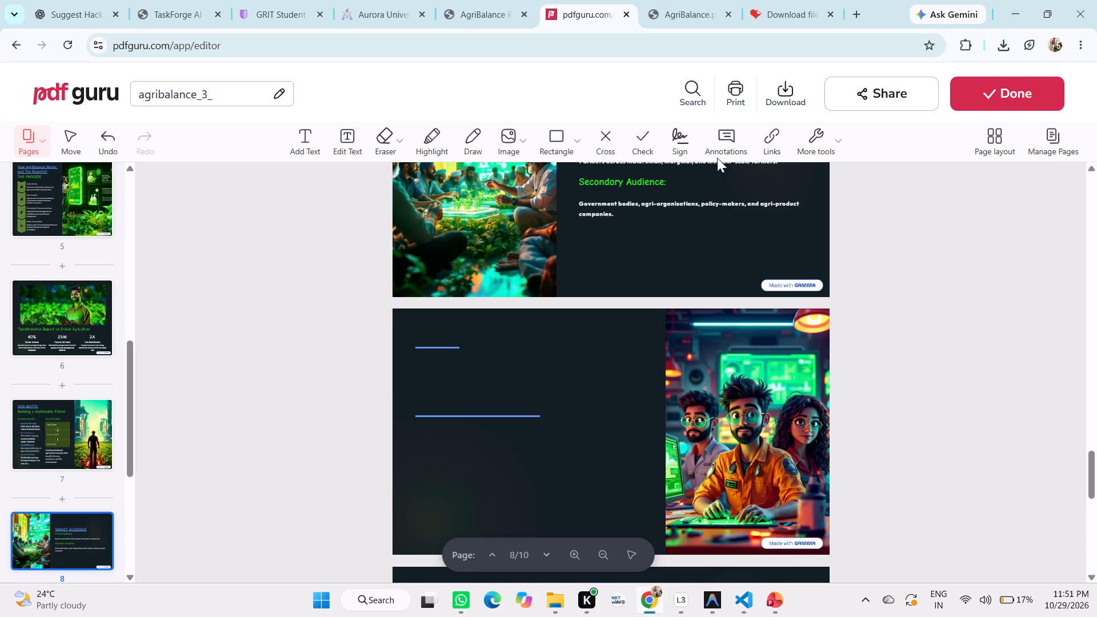
pyautogui.scroll(-10, 630, 452)
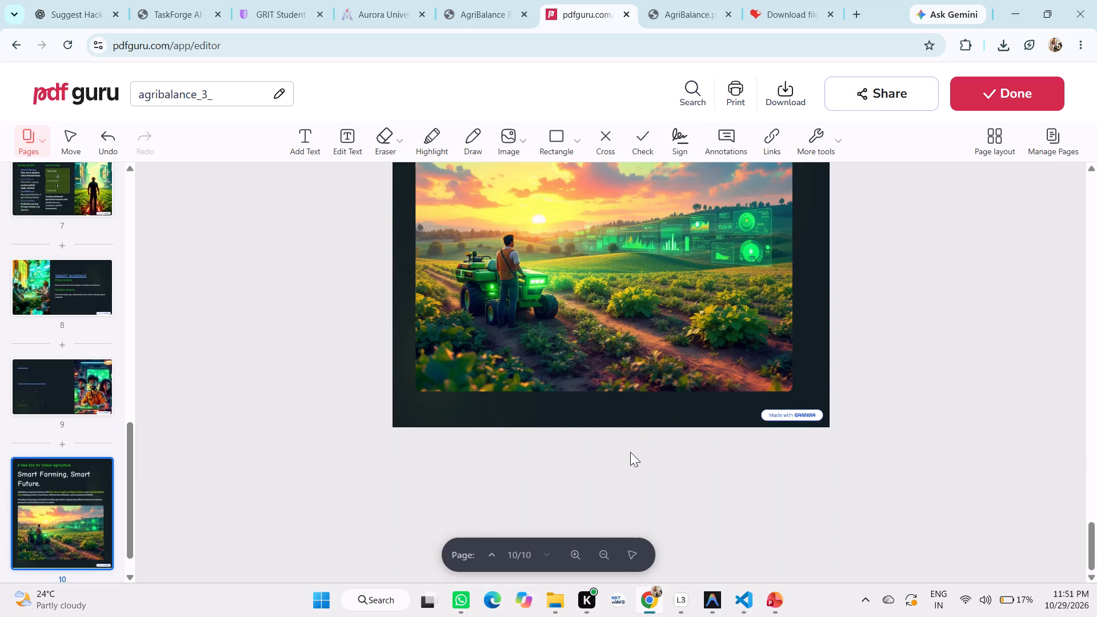
pyautogui.scroll(7, 630, 452)
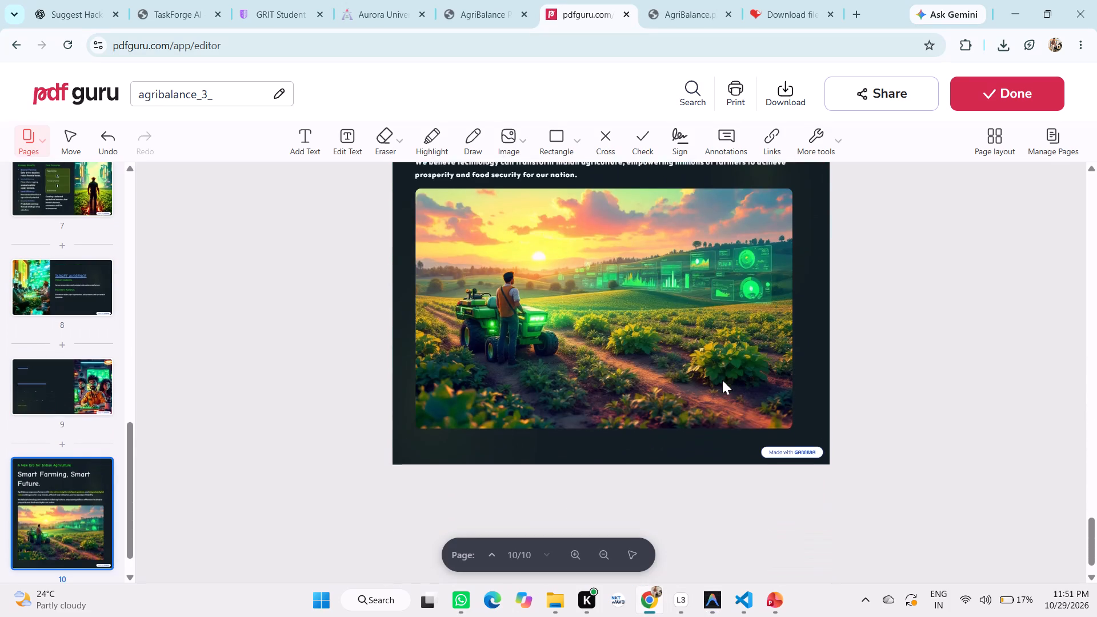
pyautogui.scroll(8, 722, 380)
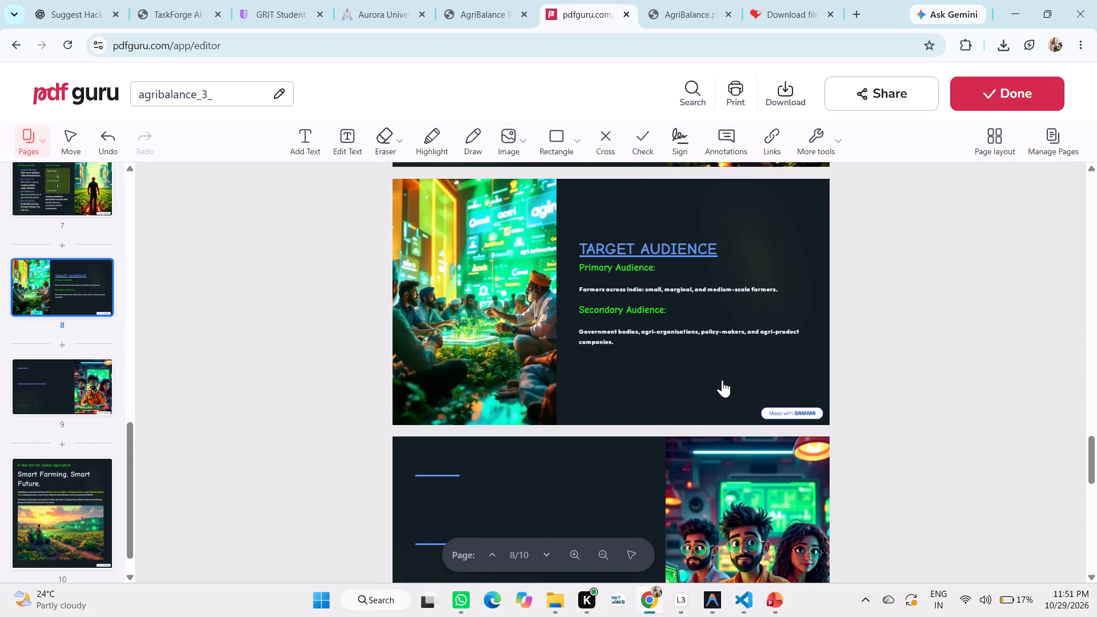
pyautogui.scroll(7, 722, 380)
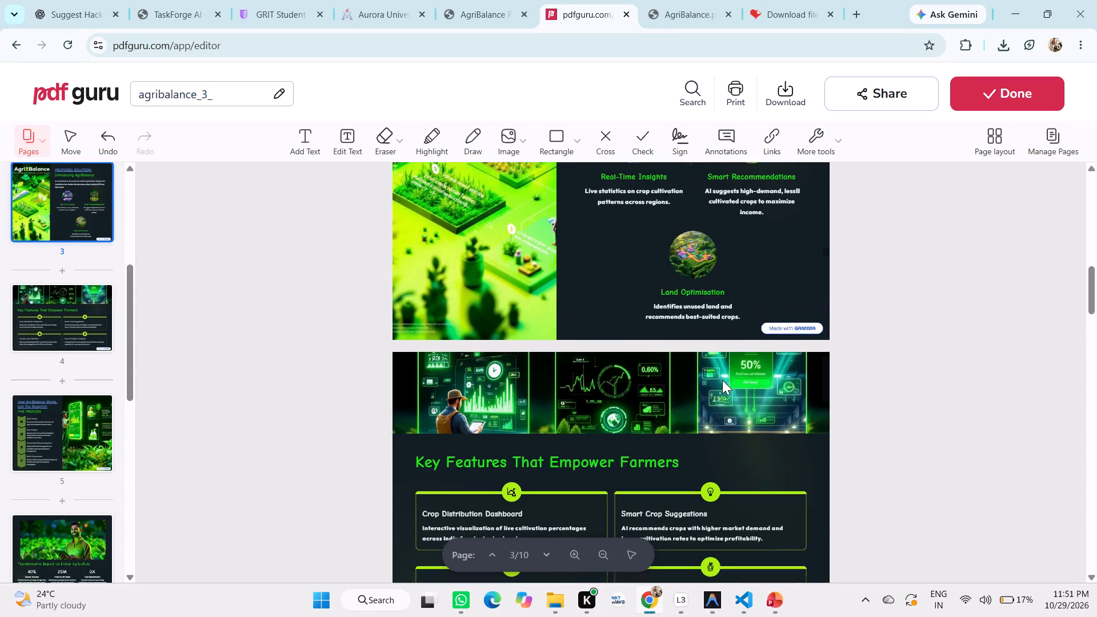
pyautogui.scroll(3, 722, 380)
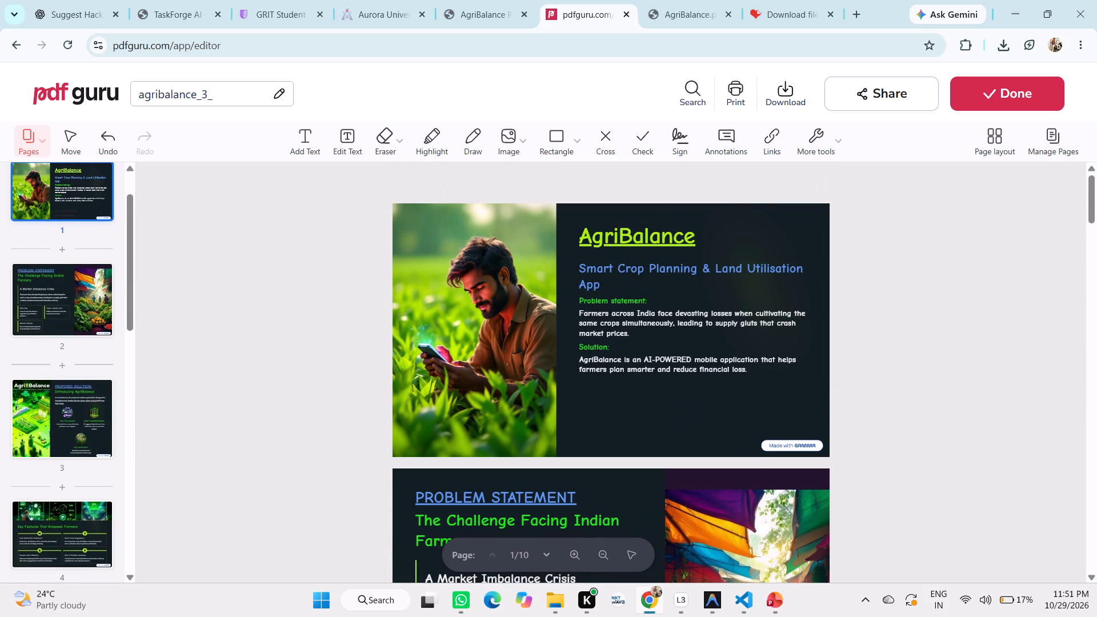
pyautogui.scroll(-8, 747, 312)
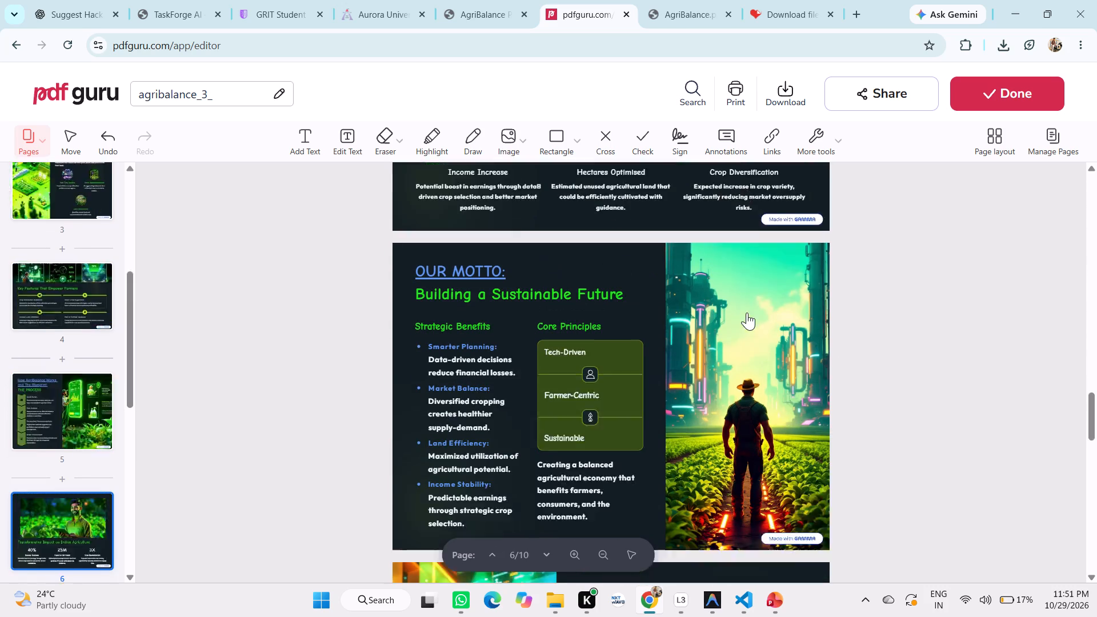
pyautogui.scroll(-6, 755, 276)
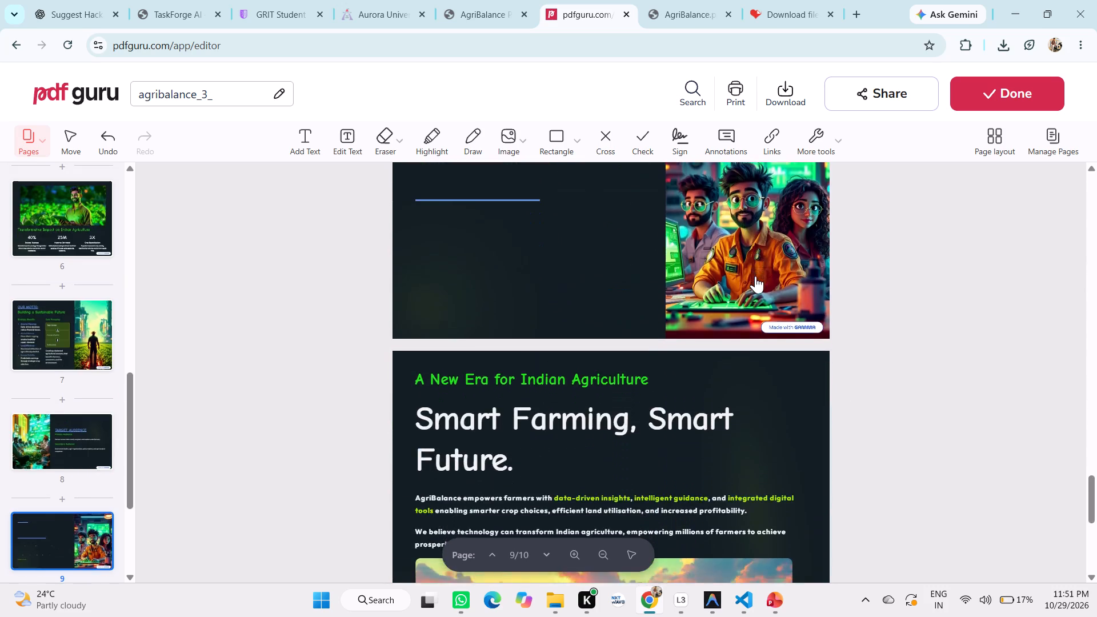
pyautogui.scroll(-2, 755, 276)
pyautogui.scroll(4, 755, 276)
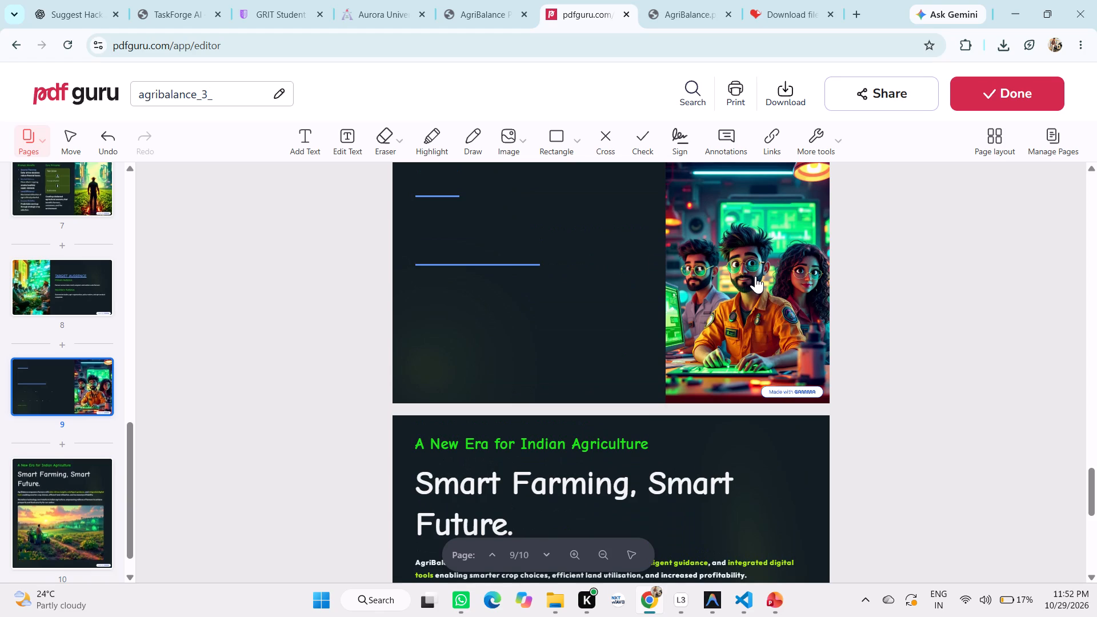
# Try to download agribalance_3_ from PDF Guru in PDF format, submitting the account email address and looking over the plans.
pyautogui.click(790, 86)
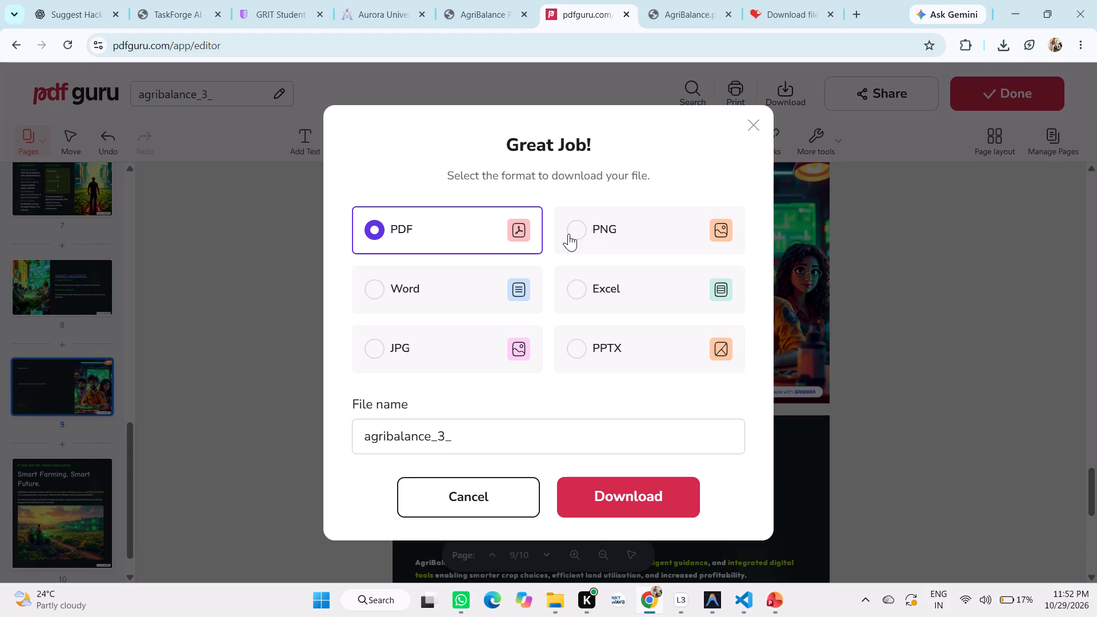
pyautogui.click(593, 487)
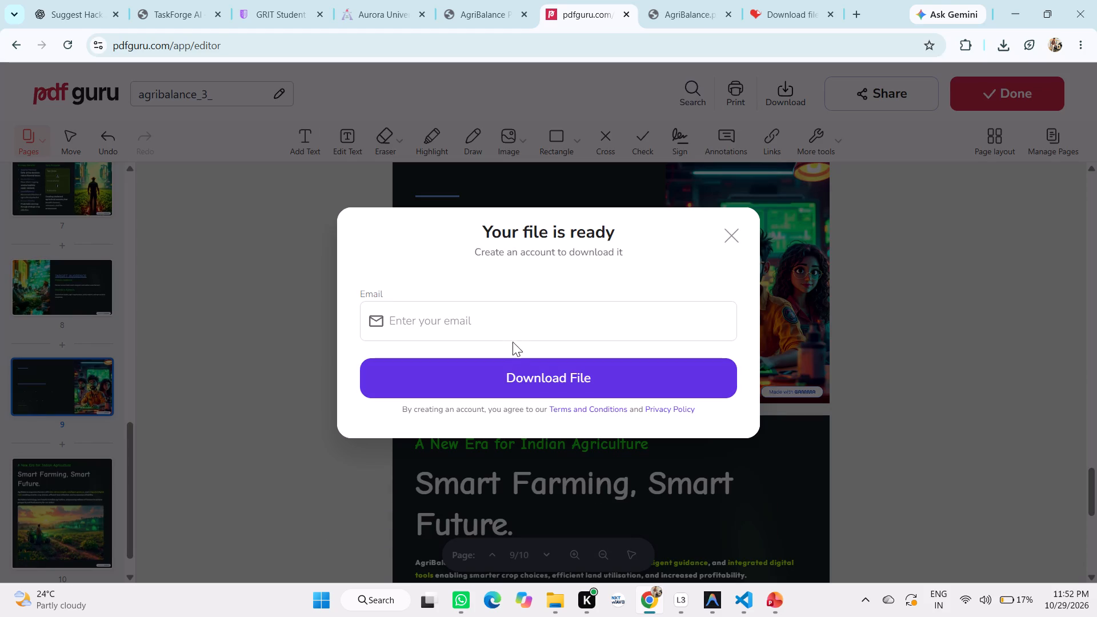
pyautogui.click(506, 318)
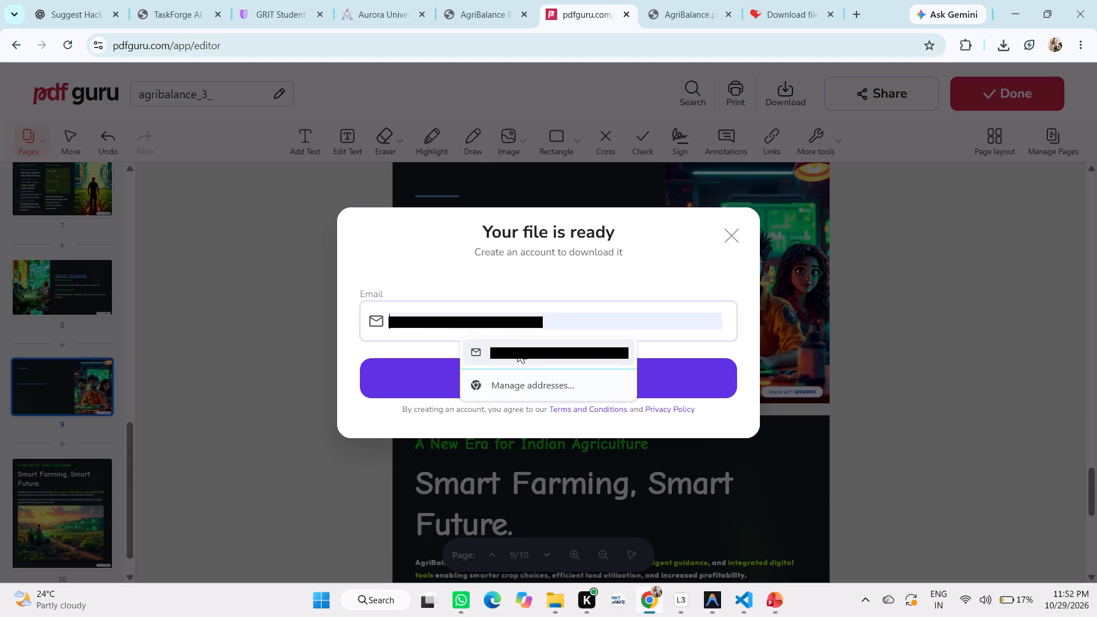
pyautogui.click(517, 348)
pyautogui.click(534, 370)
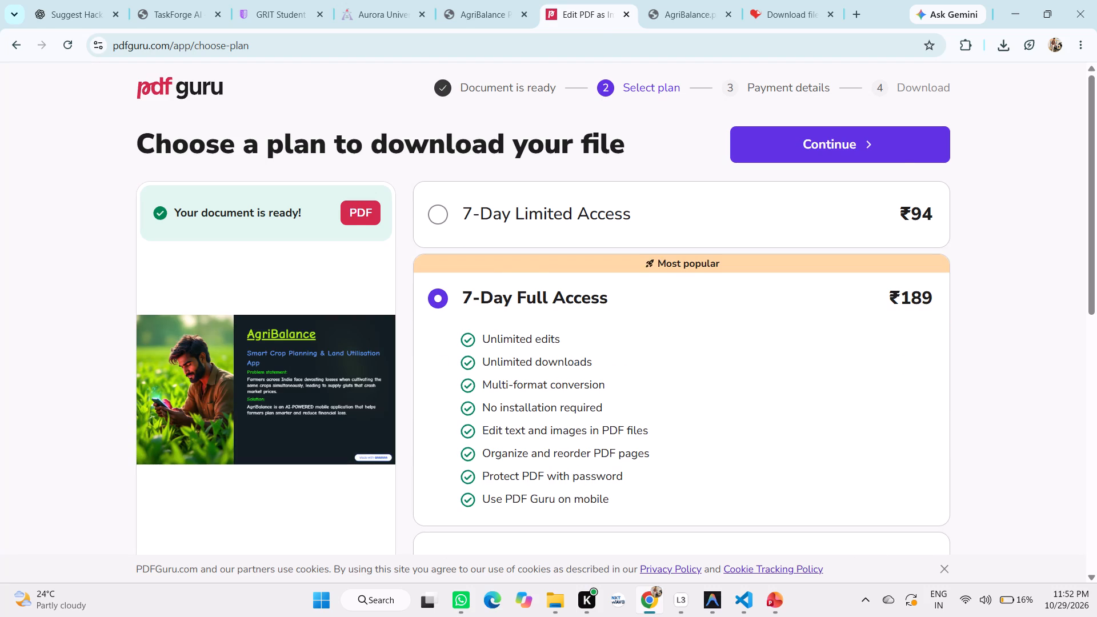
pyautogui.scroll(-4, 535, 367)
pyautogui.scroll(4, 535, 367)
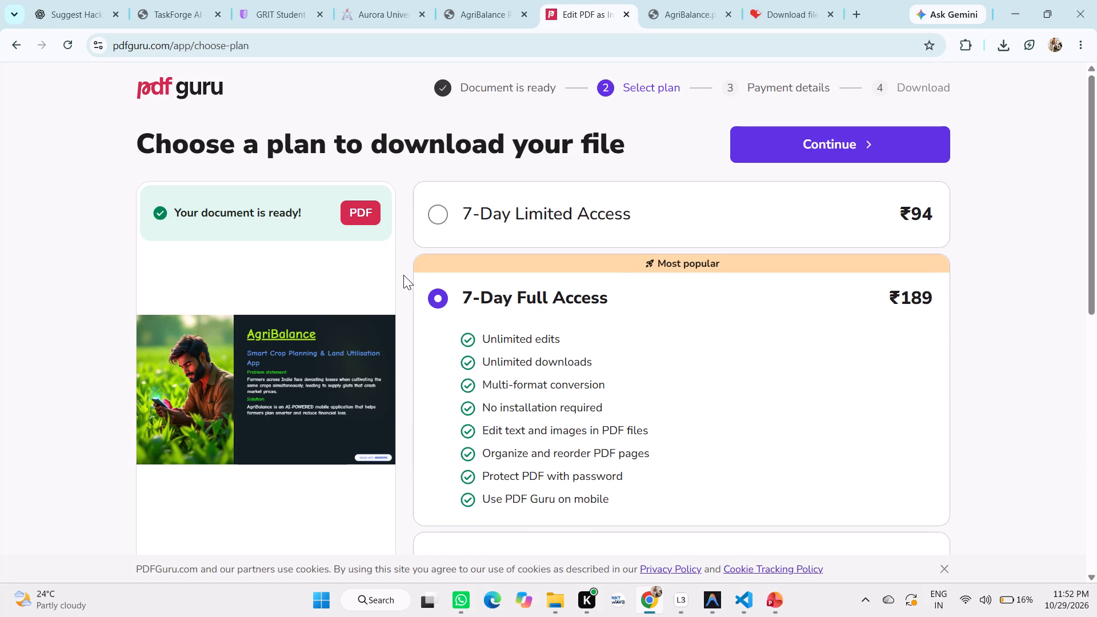
# Go back to the "pdf editor" search results and open iLovePDF's online PDF editor.
pyautogui.hscroll(9, 403, 275)
pyautogui.hscroll(9, 381, 330)
pyautogui.scroll(-3, 287, 318)
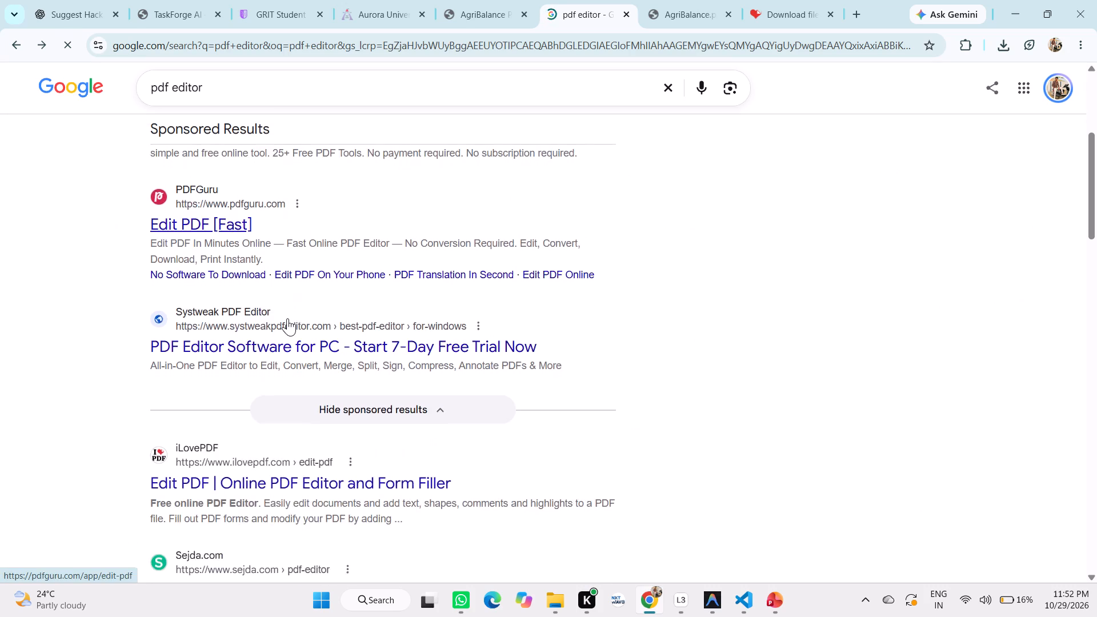
pyautogui.scroll(-1, 287, 318)
pyautogui.click(322, 481)
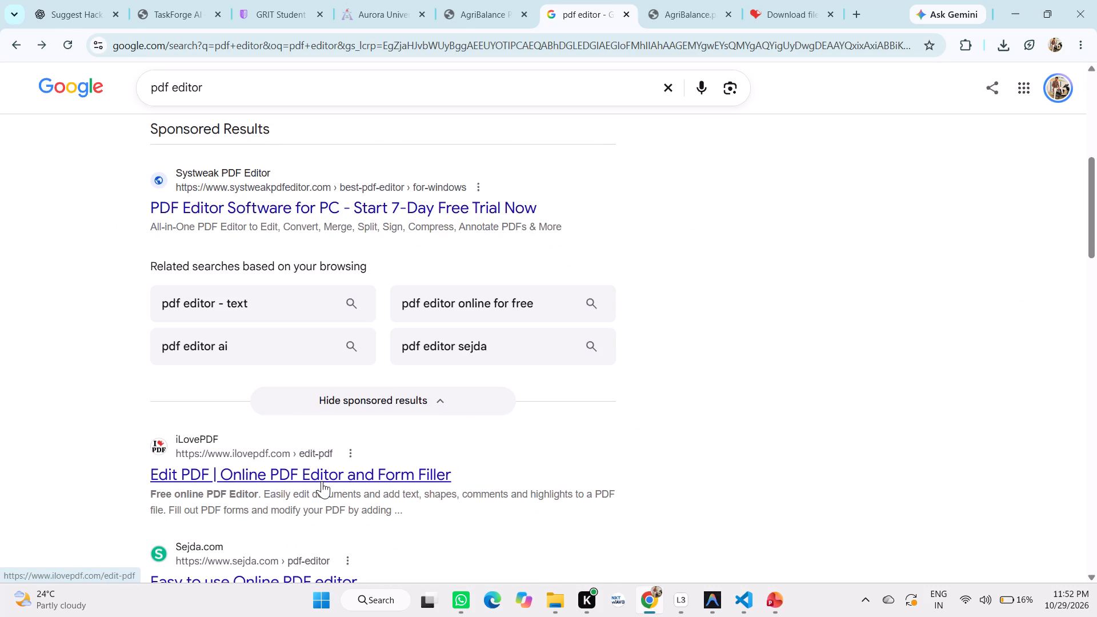
# Upload AgriBalance (3) from the Downloads folder into the iLovePDF editor.
pyautogui.click(596, 282)
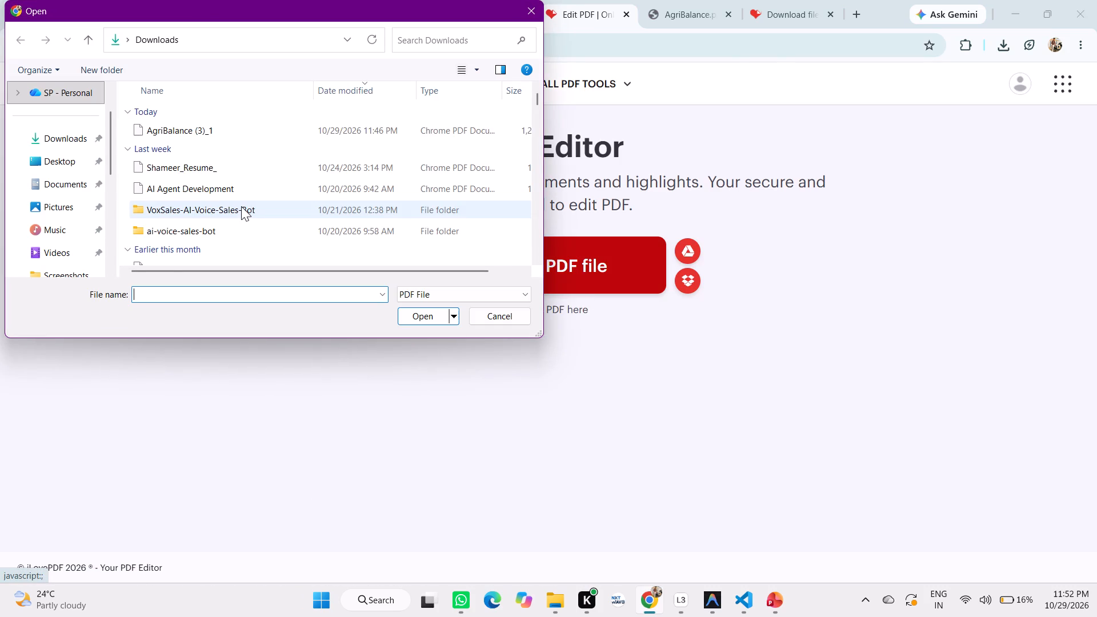
pyautogui.scroll(-20, 241, 206)
pyautogui.scroll(-20, 241, 206)
pyautogui.scroll(-14, 241, 206)
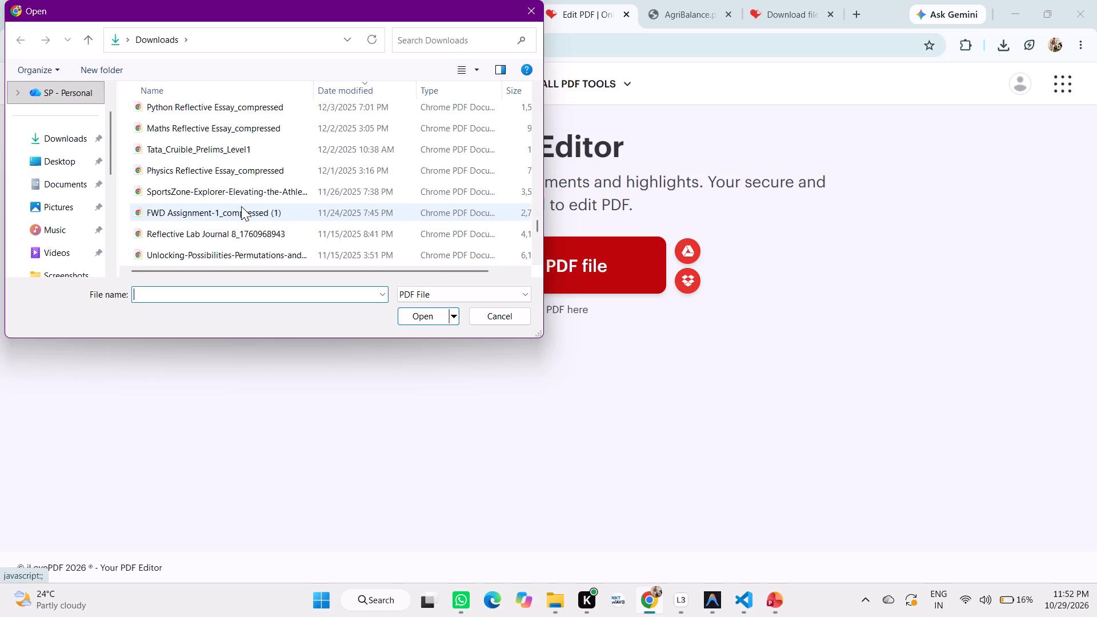
pyautogui.scroll(-9, 241, 206)
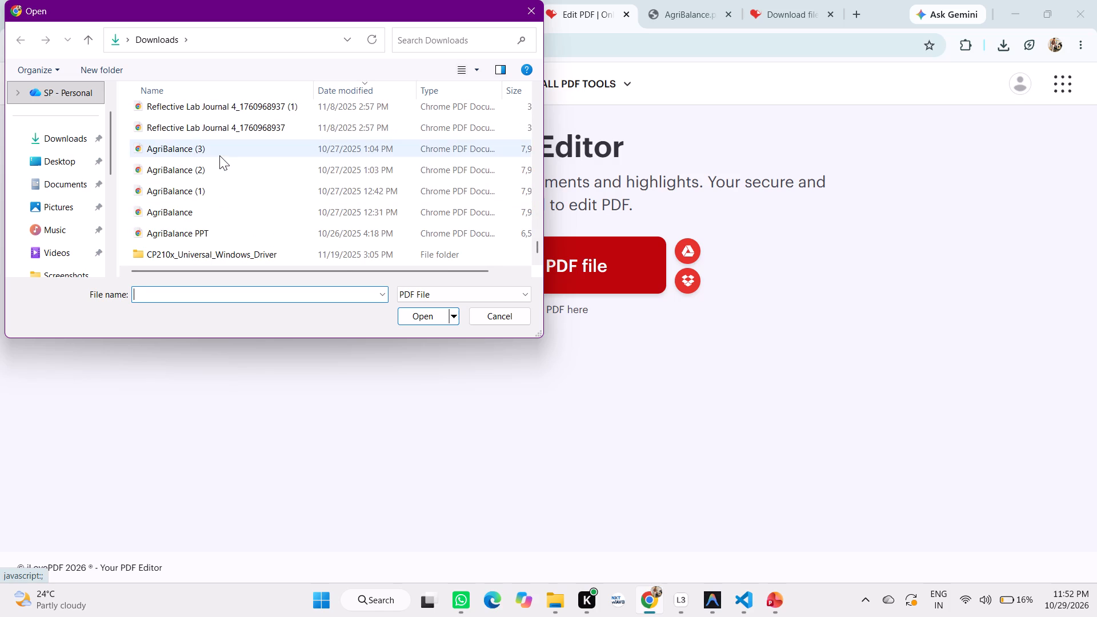
pyautogui.click(219, 155)
pyautogui.click(414, 314)
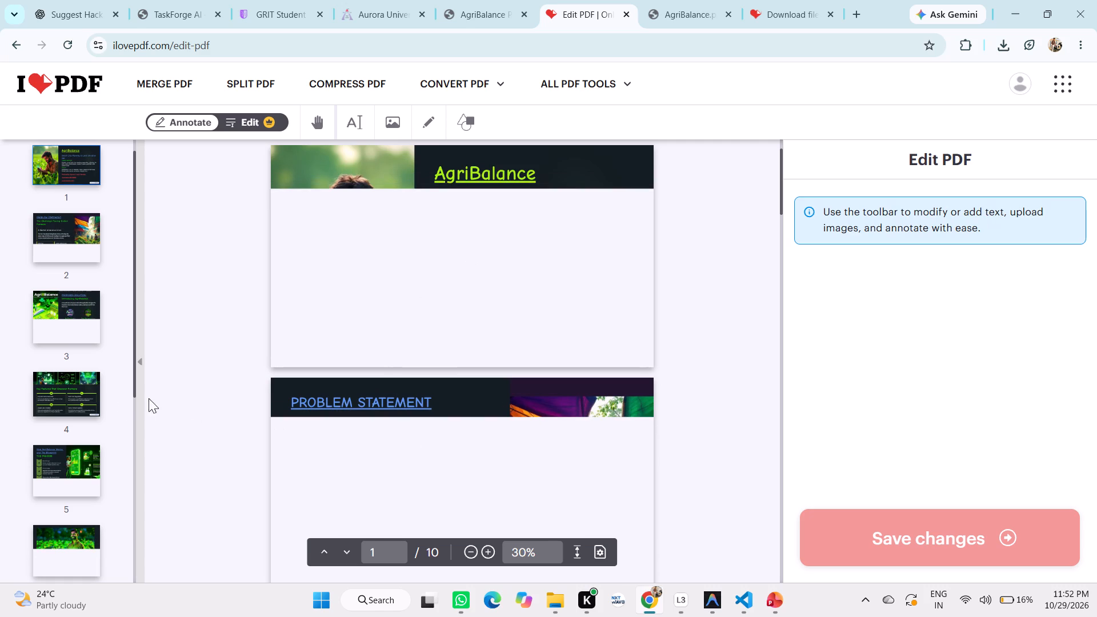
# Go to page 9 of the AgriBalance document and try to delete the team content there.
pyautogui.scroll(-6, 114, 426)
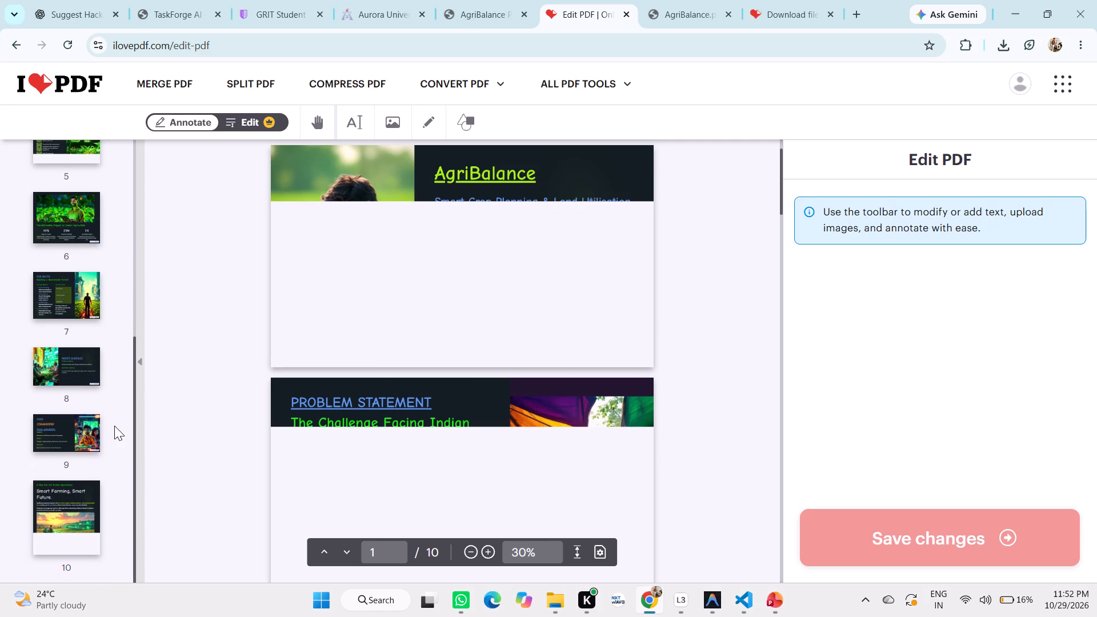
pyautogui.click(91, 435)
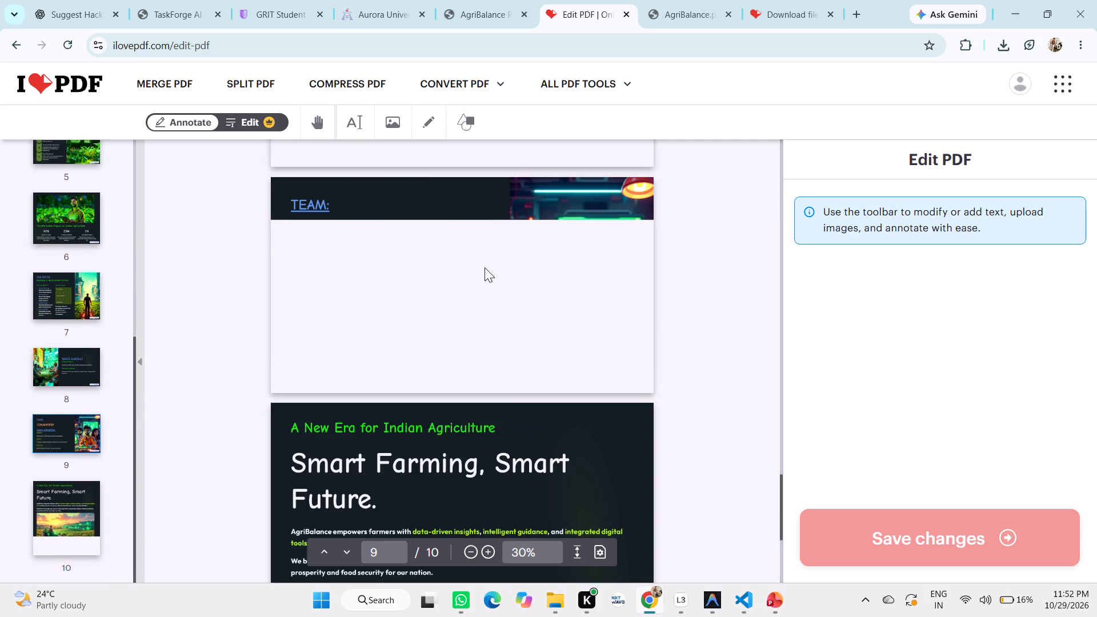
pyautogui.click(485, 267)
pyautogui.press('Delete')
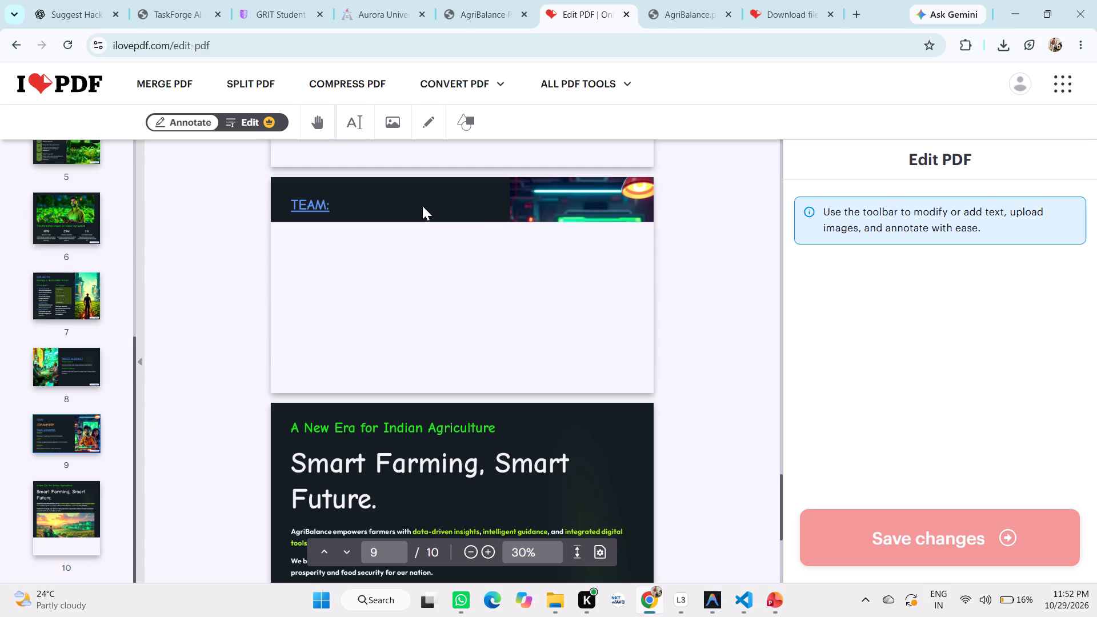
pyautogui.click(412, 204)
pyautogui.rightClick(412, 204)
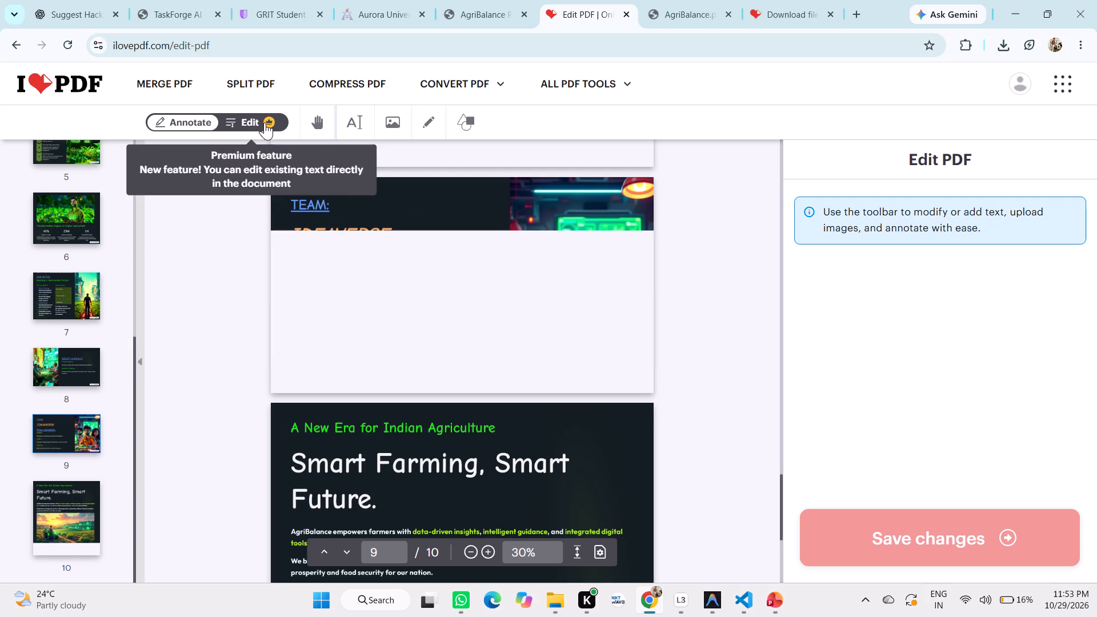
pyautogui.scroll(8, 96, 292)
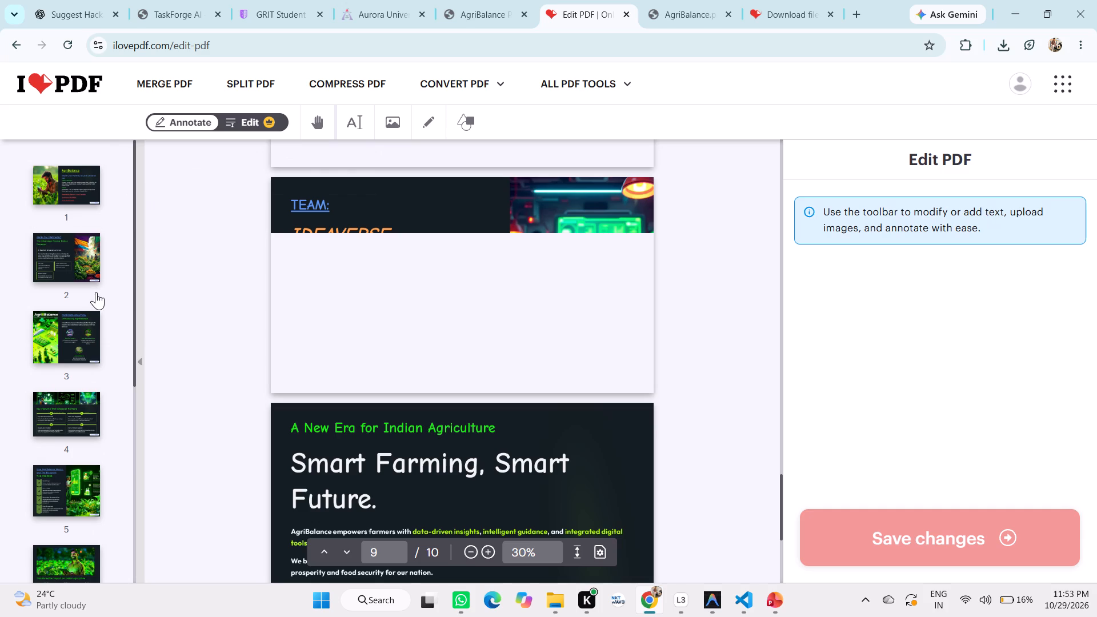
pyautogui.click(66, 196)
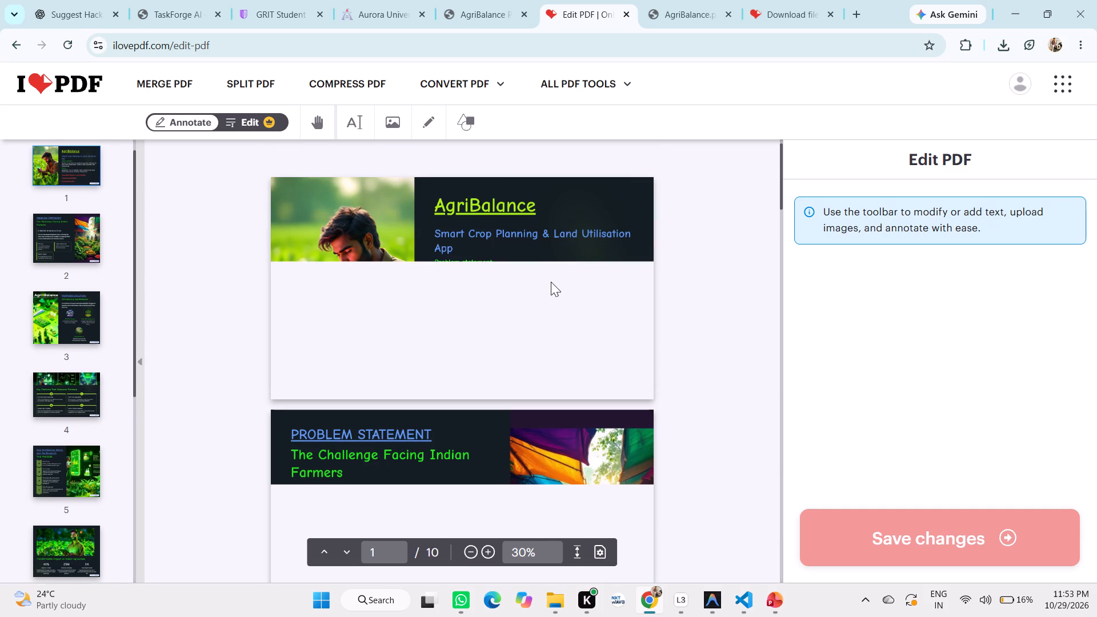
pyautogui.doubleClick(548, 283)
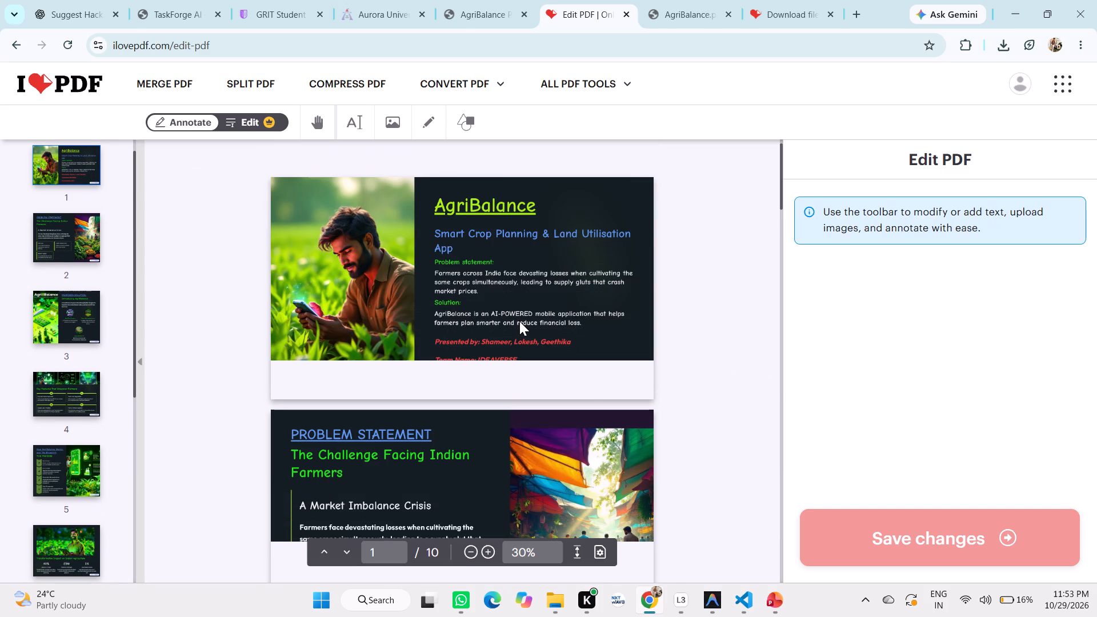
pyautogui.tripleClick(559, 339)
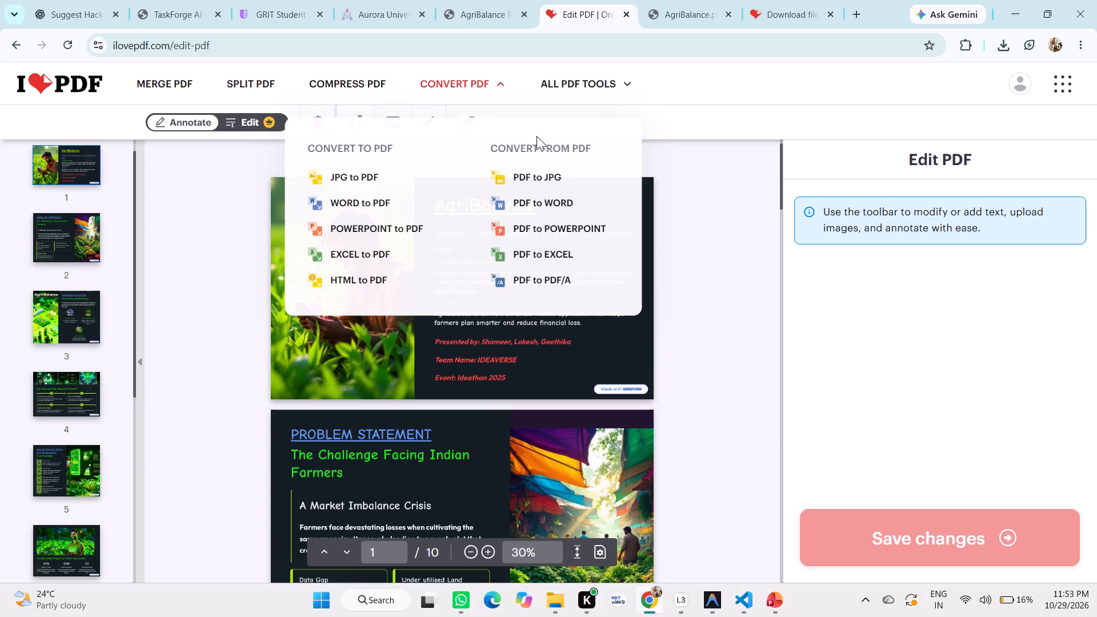